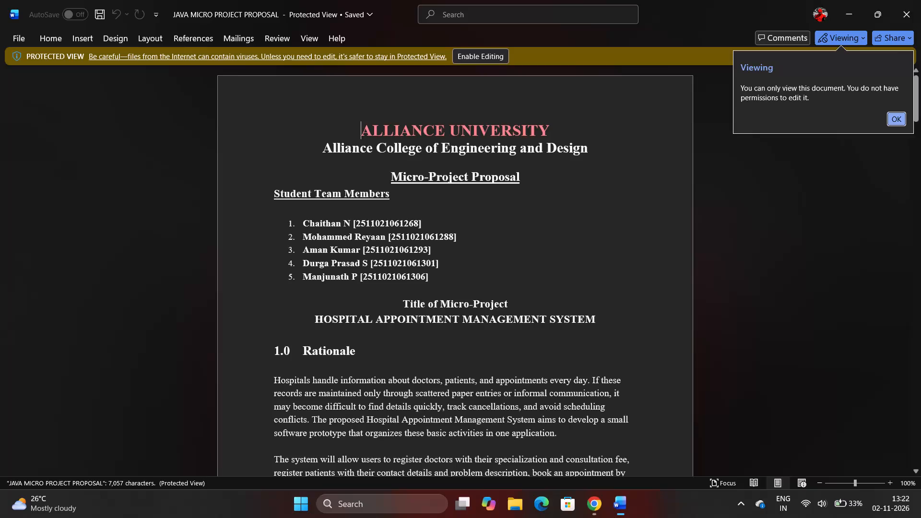
Take the JAVA MICRO PROJECT PROPOSAL document out of Protected View so it can be edited.
left_click(493, 59)
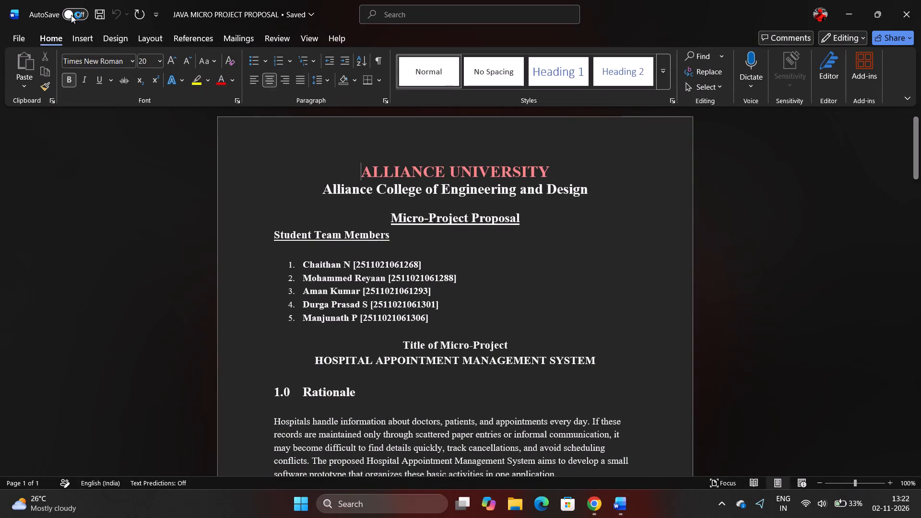
Turn on AutoSave for the proposal document, choosing OneDrive - Personal as the upload location.
left_click(73, 17)
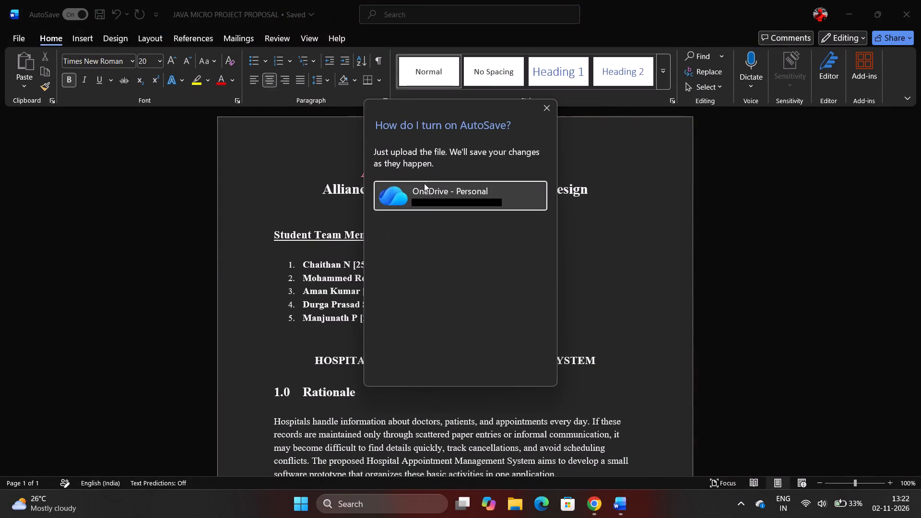
double_click(424, 183)
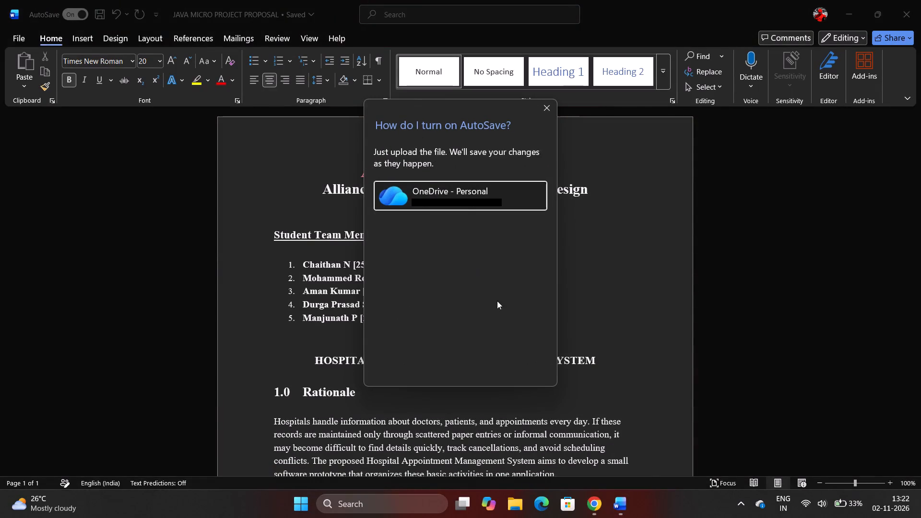
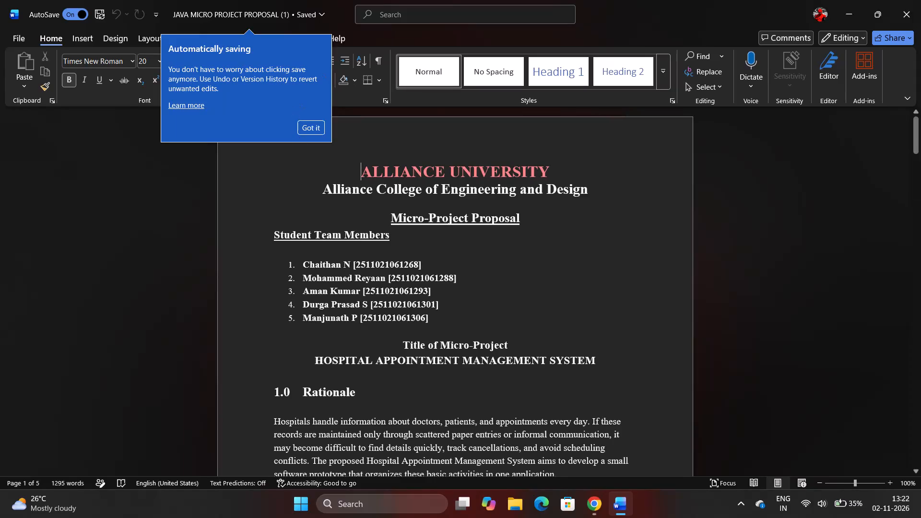
Dismiss the tip about automatic saving.
left_click(315, 124)
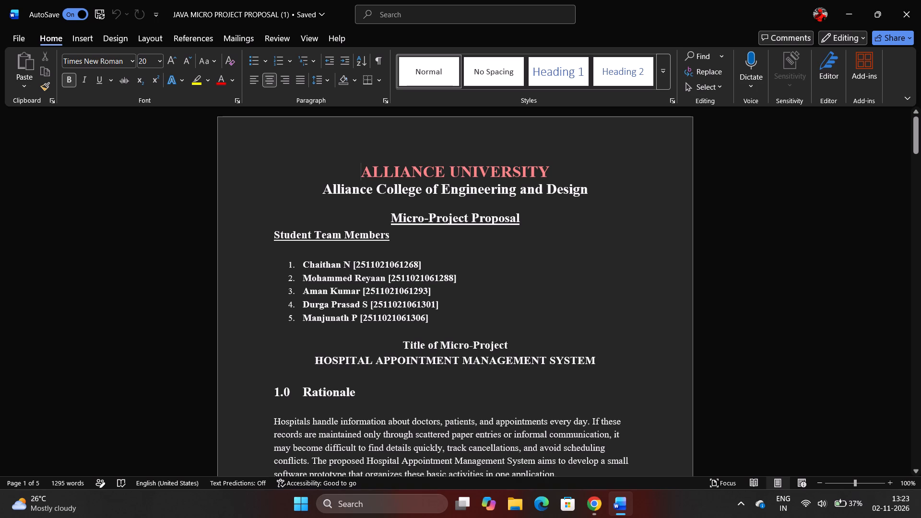
Look through the whole micro-project proposal, including the Tentative Action Plan table, and return to the beginning of the document.
scroll(445, 413, "down", 2)
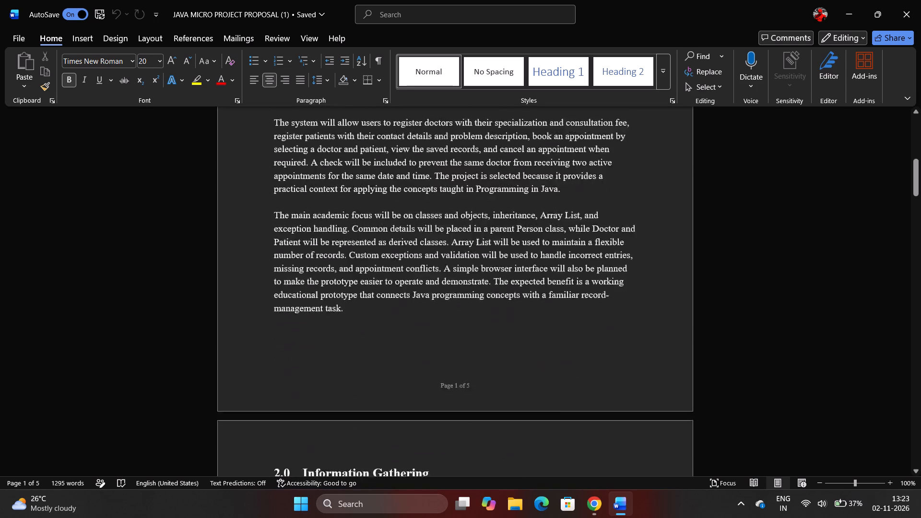
scroll(445, 413, "down", 7)
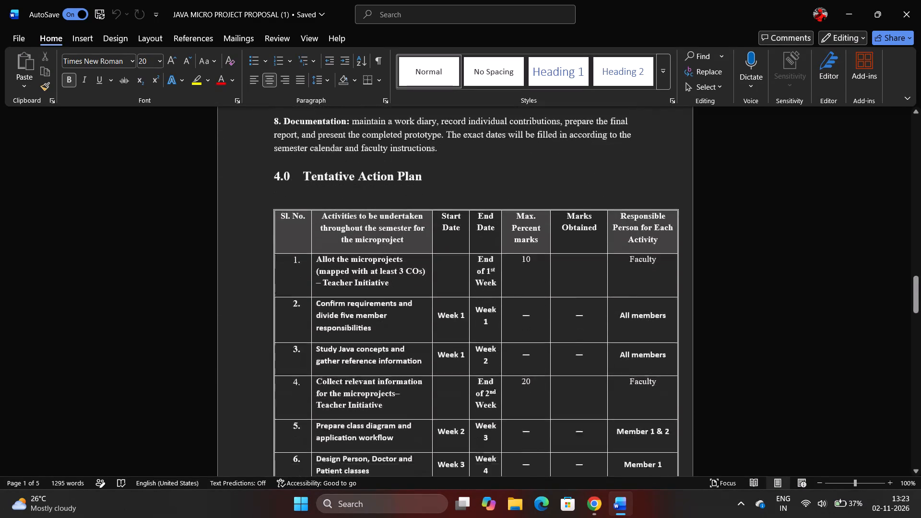
scroll(445, 413, "down", 2)
scroll(445, 413, "up", 1)
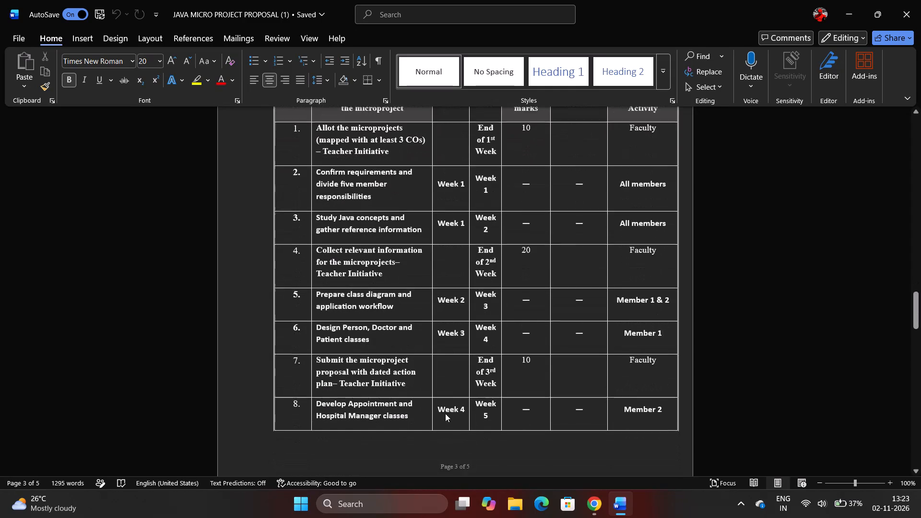
scroll(445, 413, "up", 1)
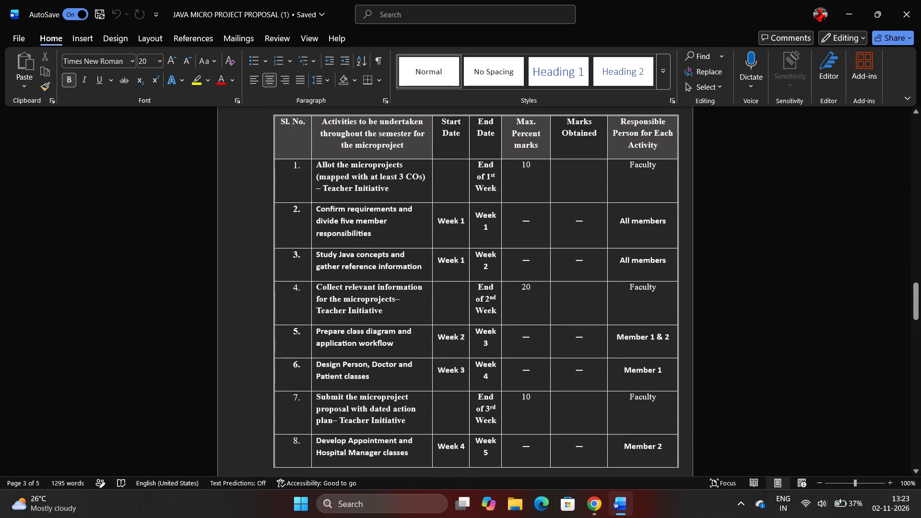
scroll(445, 413, "down", 5)
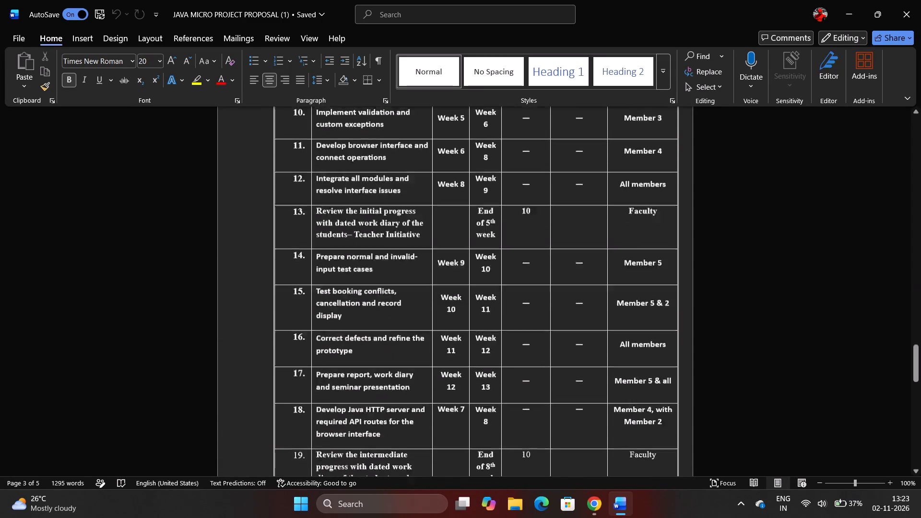
scroll(445, 413, "down", 18)
scroll(445, 413, "up", 20)
scroll(445, 413, "up", 20)
scroll(445, 413, "up", 20)
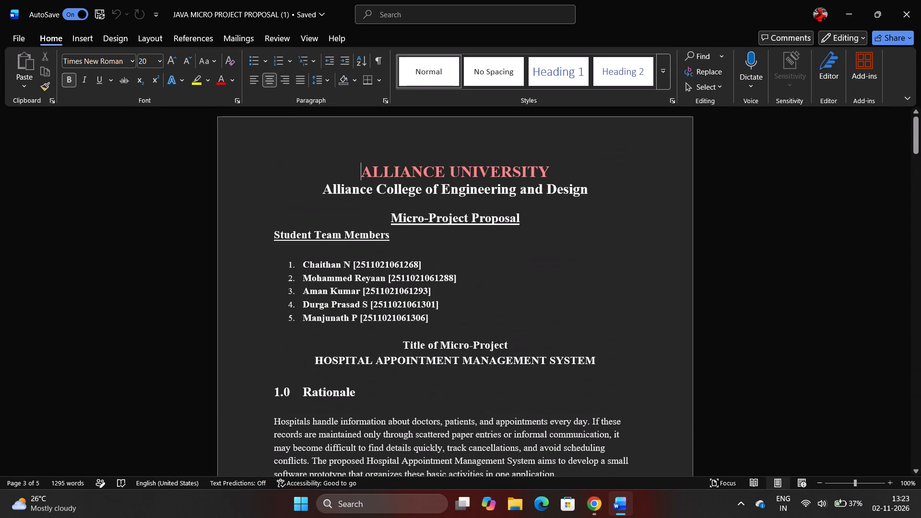
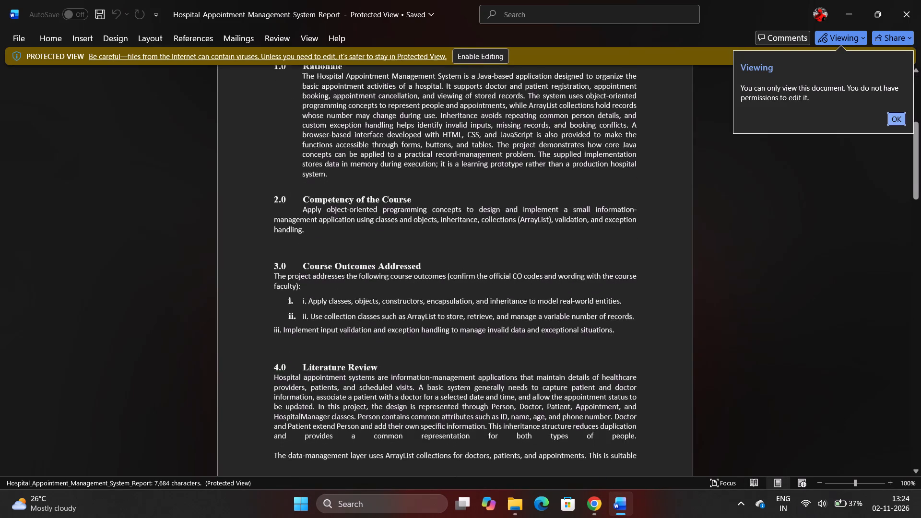
Open the Template Report of Micro-project document from the recent files in File Explorer and enable editing.
scroll(547, 312, "down", 3)
left_click(513, 512)
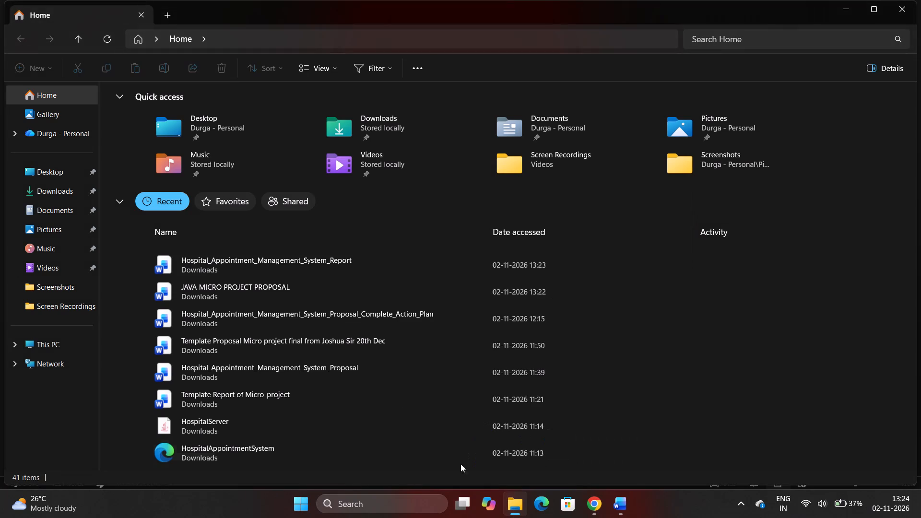
double_click(303, 393)
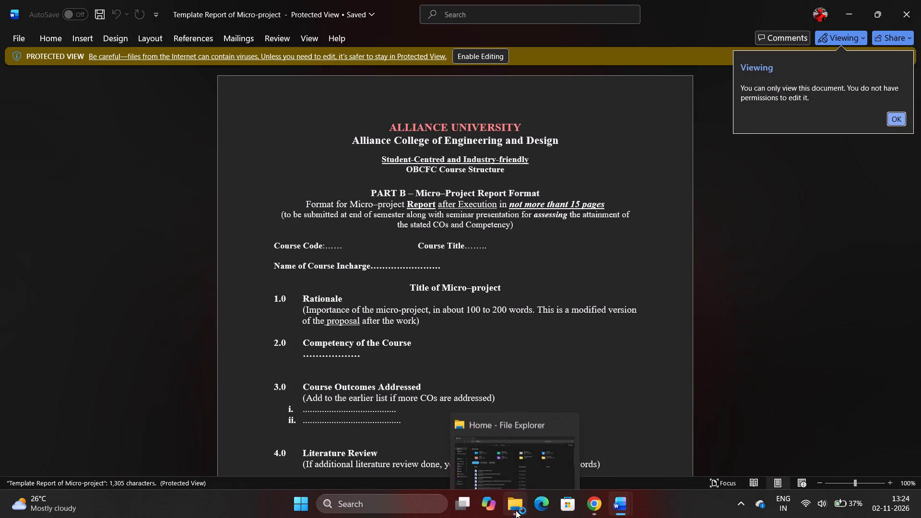
left_click(570, 397)
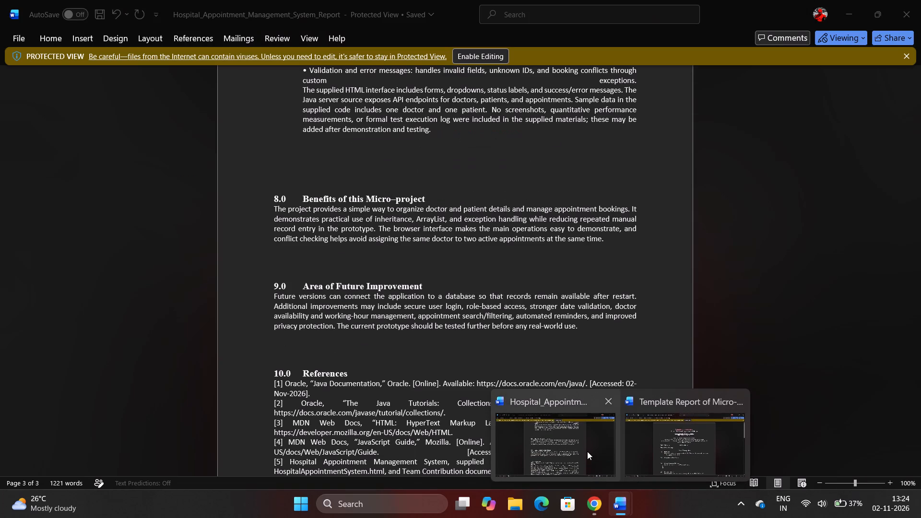
left_click(680, 452)
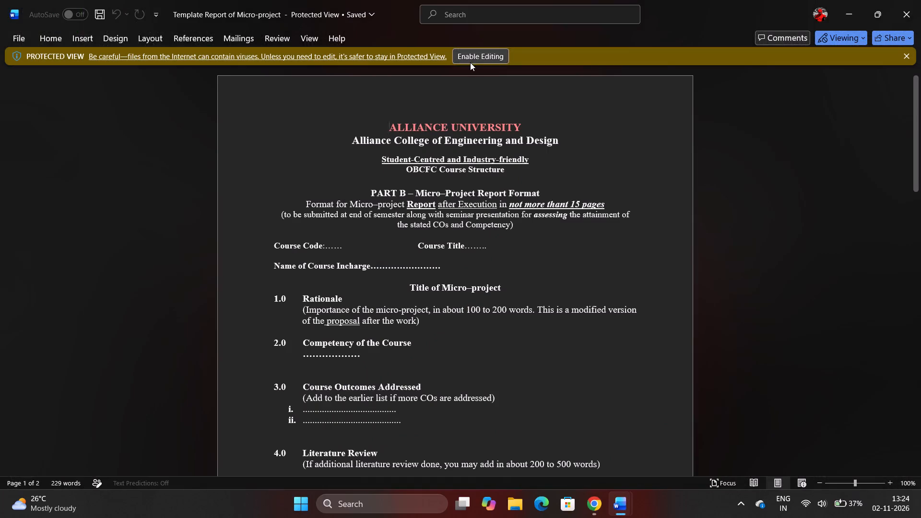
left_click(470, 62)
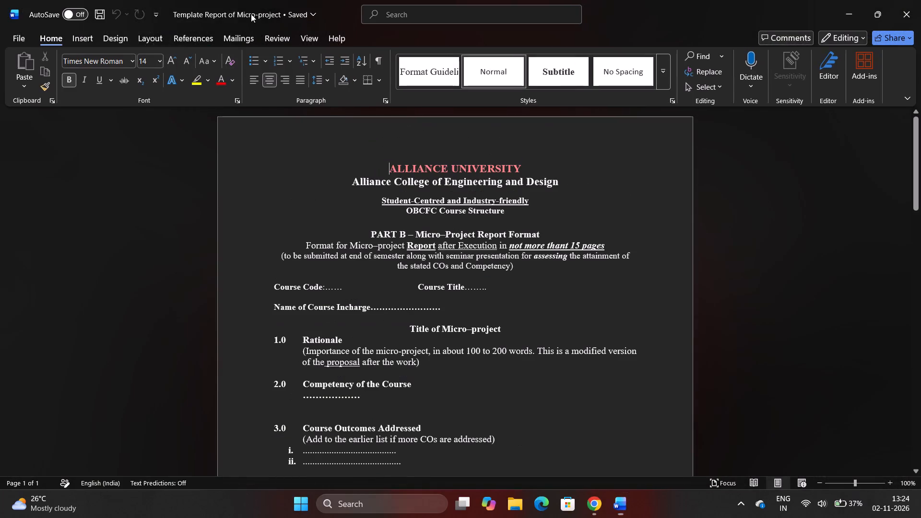
Turn on AutoSave for the template report, storing it in OneDrive - Personal, and dismiss the version history tip.
left_click(244, 14)
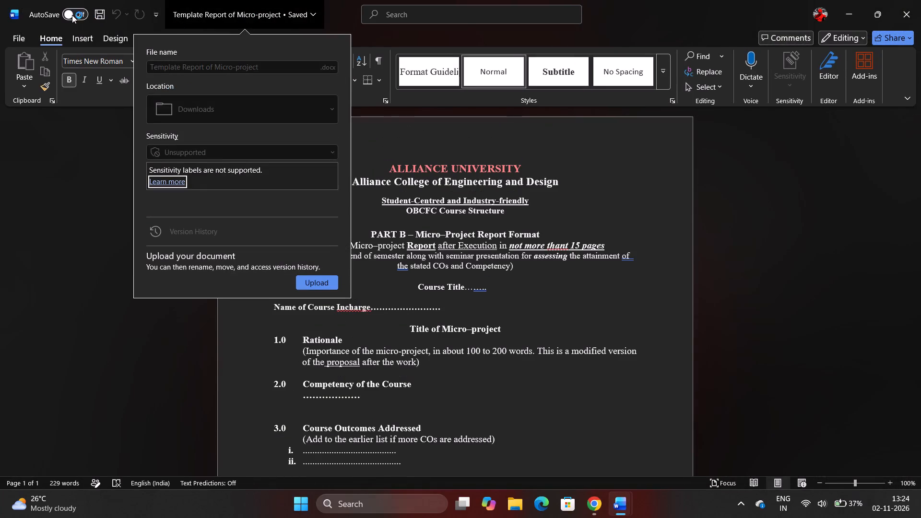
left_click(72, 15)
left_click(409, 199)
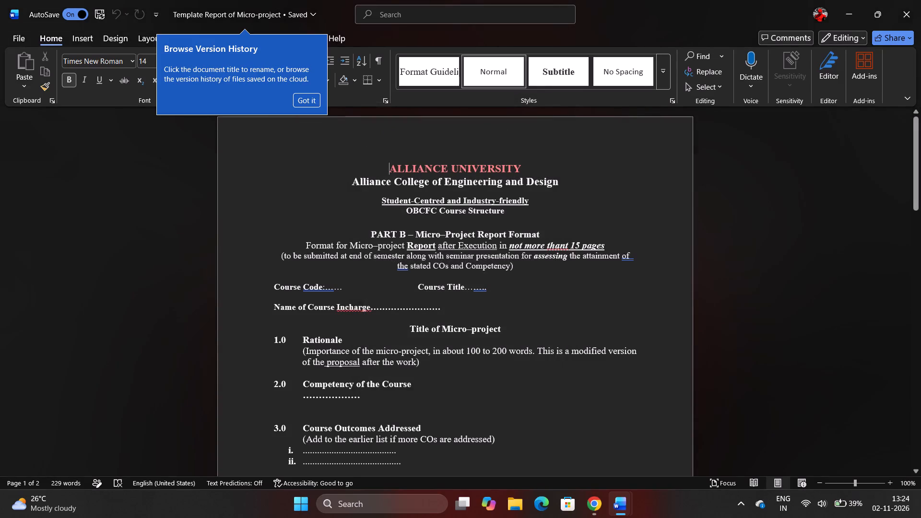
left_click(305, 97)
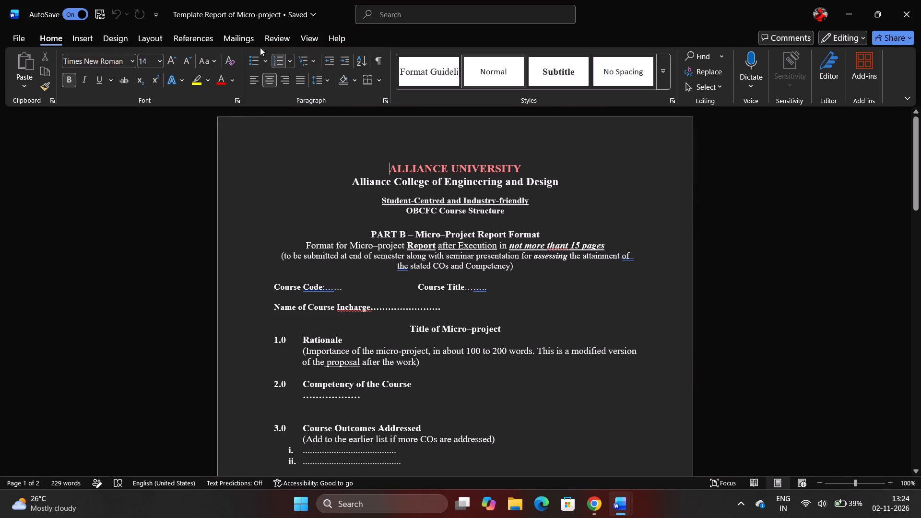
Rename the document as JAVA Report of Micro-project.
left_click(208, 20)
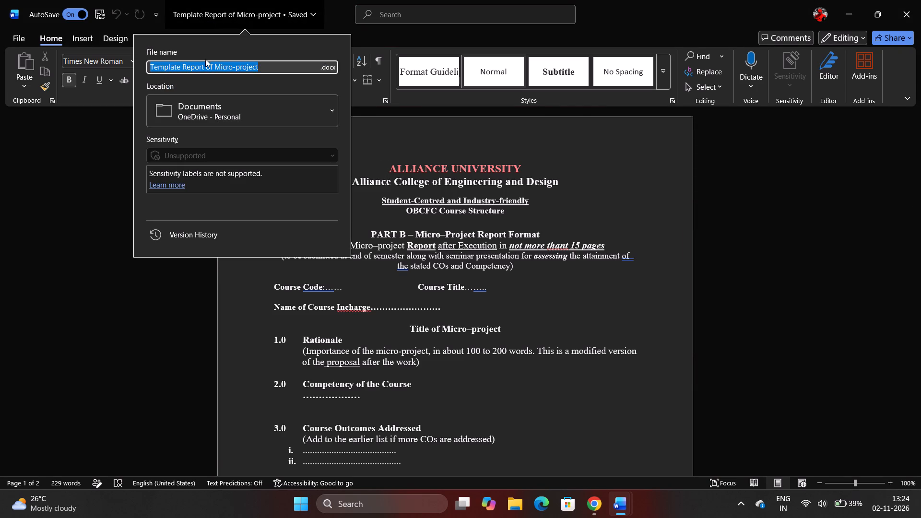
left_click(181, 65)
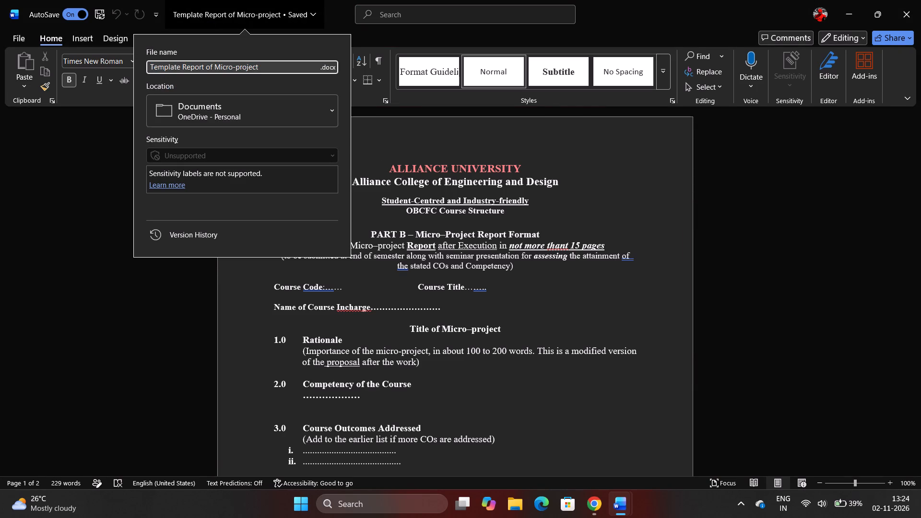
key("Right")
key("Right")
key("Right")
key("Right")
key("Right")
key("Right")
key("Right")
key("Right")
key("Right")
key("Right")
key("Right")
key("Right")
key("Left")
key("Left")
key("Left")
key("Left")
key("Left")
key("Left")
key("Left")
key("Left")
key("Left")
key("Left")
key("Left")
key("Left")
key("Left")
key("Down")
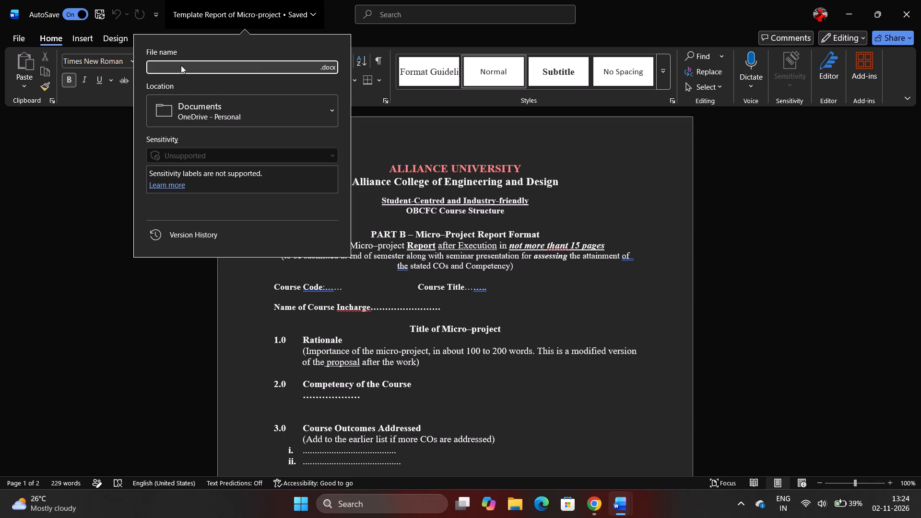
key("Up")
key("Down")
key("Up")
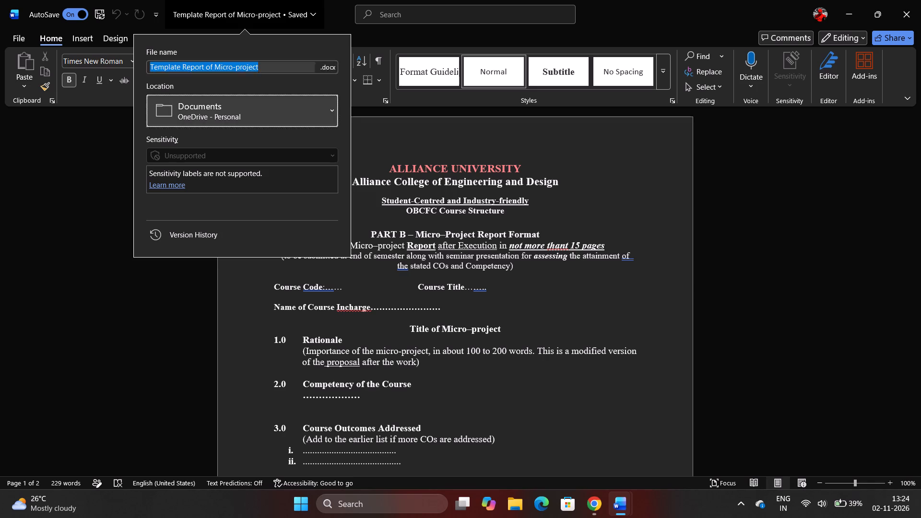
key("Left")
key("Right")
key("Right")
key("Right")
key("Right")
key("Right")
key("Right")
key("Right")
key("Right")
key("Right")
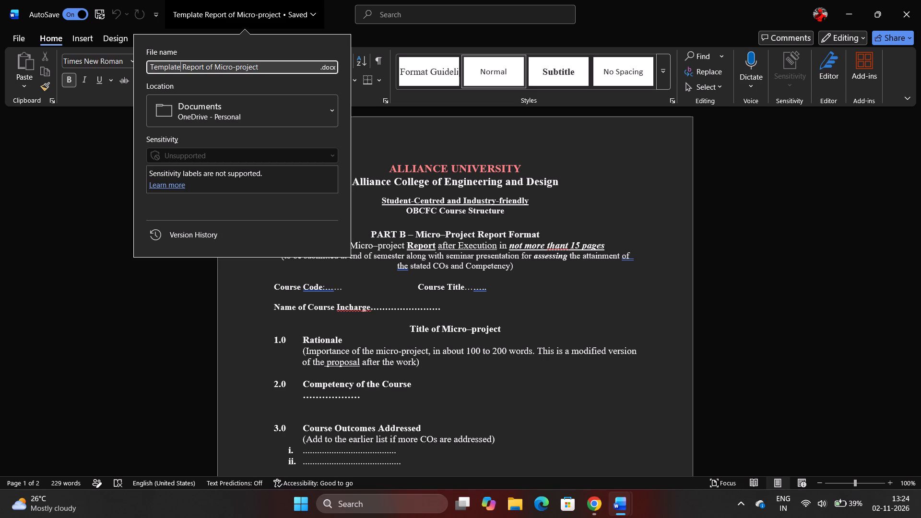
key("BackSpace")
key("BackSpace")
key("BackSpace")
key("BackSpace")
key("BackSpace")
key("BackSpace")
key("BackSpace")
key("BackSpace")
key("BackSpace")
key("BackSpace")
key("BackSpace")
key("BackSpace")
key("BackSpace")
key("BackSpace")
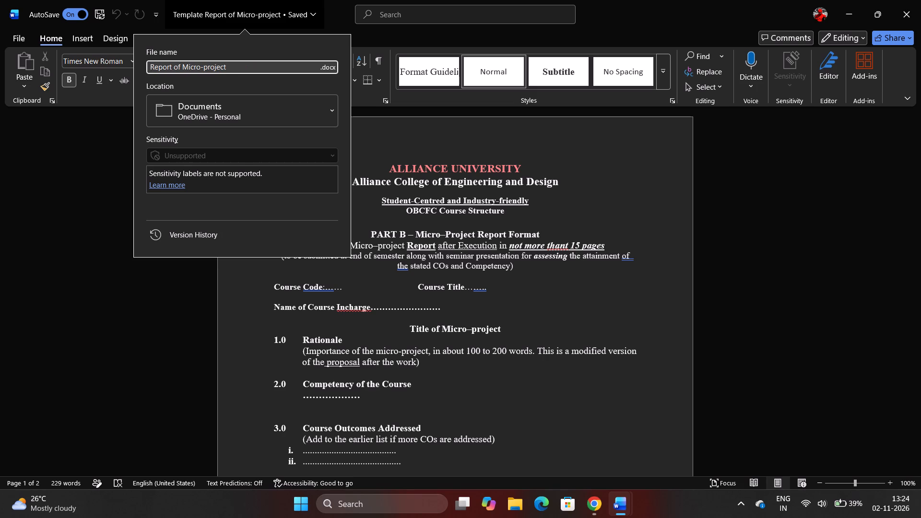
type("JA")
type("VA")
key("space")
key("Return")
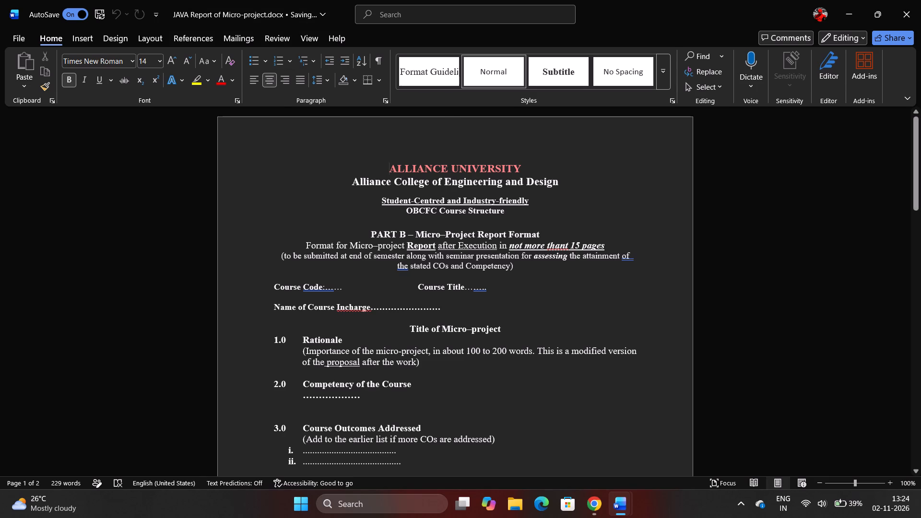
Set the ALLIANCE UNIVERSITY heading to font size 20.
left_click_drag(521, 166, 369, 169)
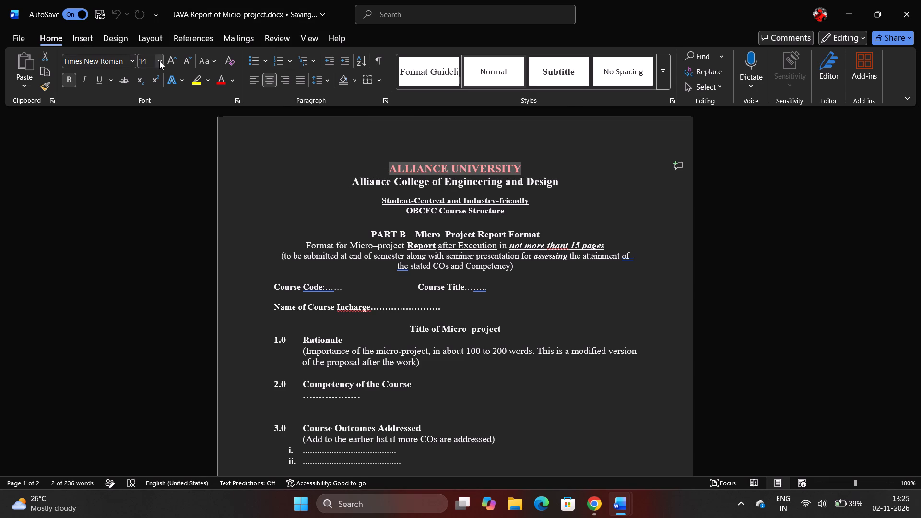
left_click(159, 61)
left_click(150, 189)
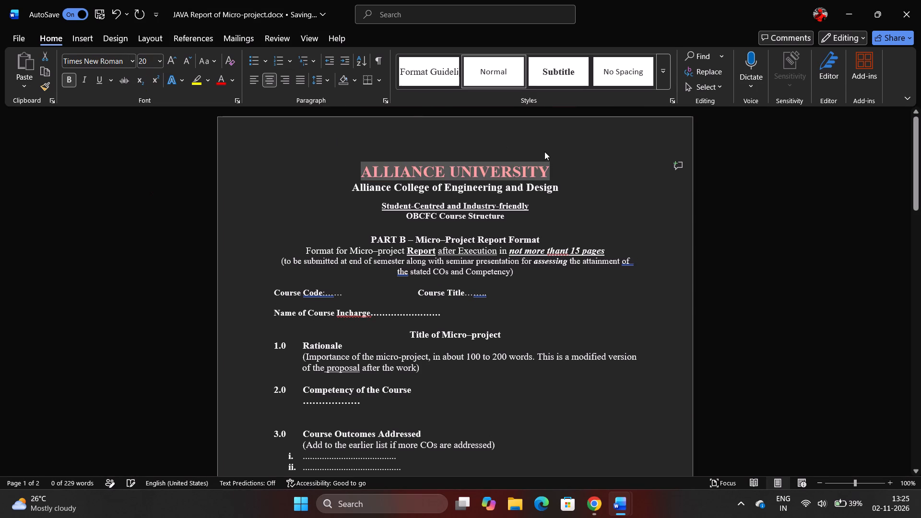
Set the "Alliance College of Engineering and Design" line to font size 18.
left_click(560, 190)
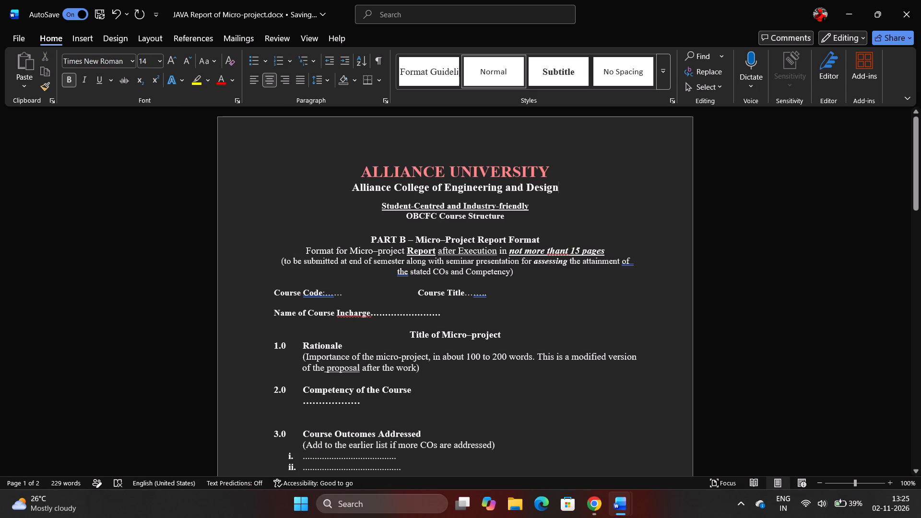
left_click_drag(560, 190, 345, 187)
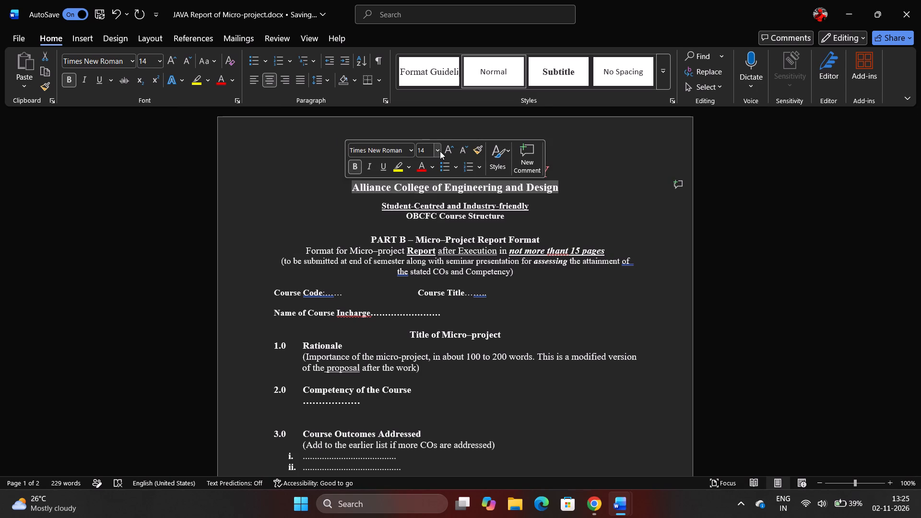
left_click(440, 151)
left_click(429, 265)
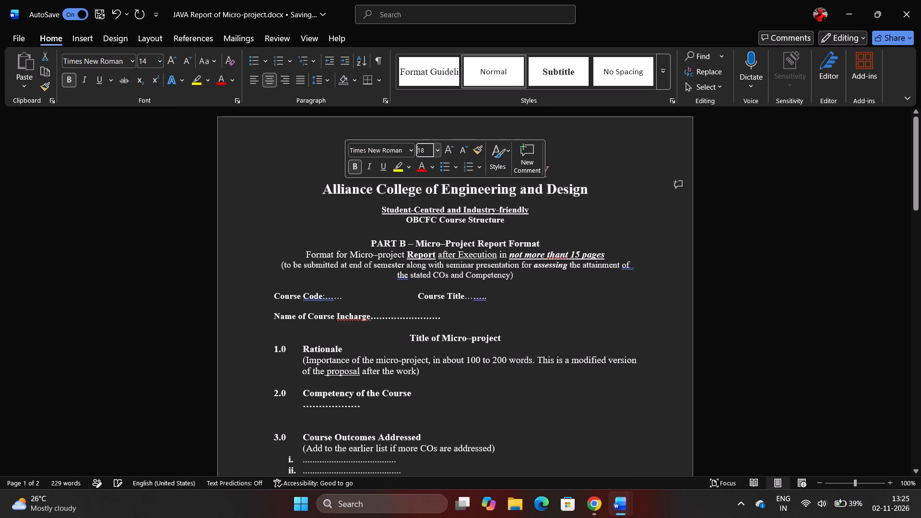
Change the college name under the university heading to "Alliance School of Advanced Computing".
left_click(584, 187)
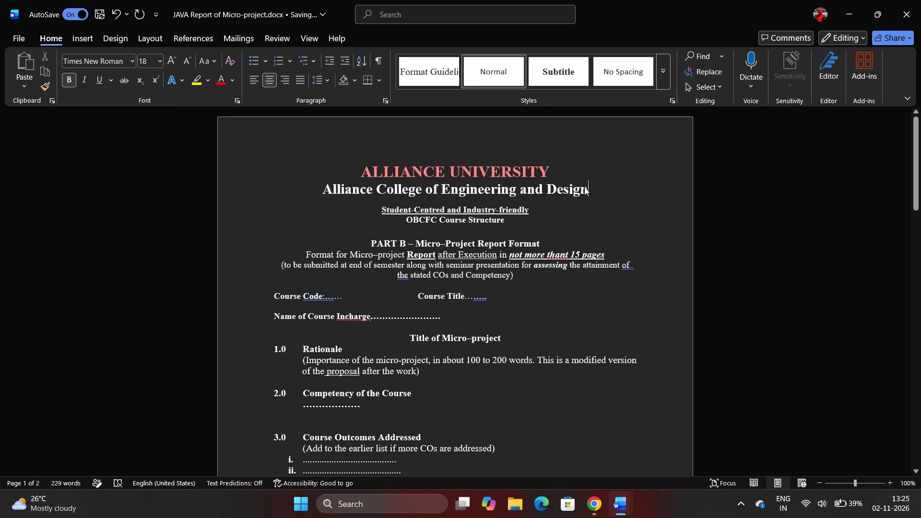
key("BackSpace")
key("BackSpace")
key("BackSpace")
key("BackSpace")
key("BackSpace")
key("BackSpace")
key("BackSpace")
key("BackSpace")
key("BackSpace")
key("BackSpace")
key("BackSpace")
key("BackSpace")
key("BackSpace")
key("BackSpace")
key("BackSpace")
key("BackSpace")
key("BackSpace")
key("BackSpace")
key("BackSpace")
key("BackSpace")
key("BackSpace")
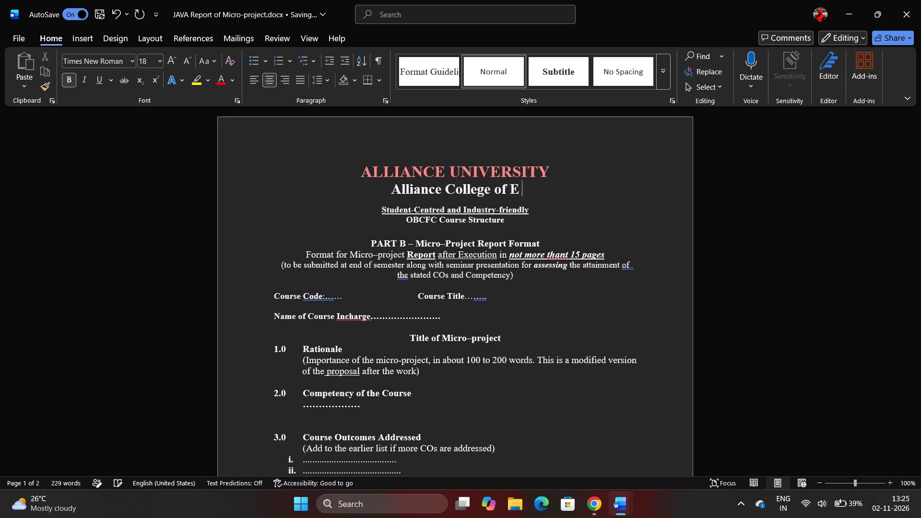
key("BackSpace")
key("BackSpace")
key("BackSpace")
key("BackSpace")
key("BackSpace")
key("BackSpace")
key("BackSpace")
key("BackSpace")
key("BackSpace")
key("BackSpace")
key("BackSpace")
key("BackSpace")
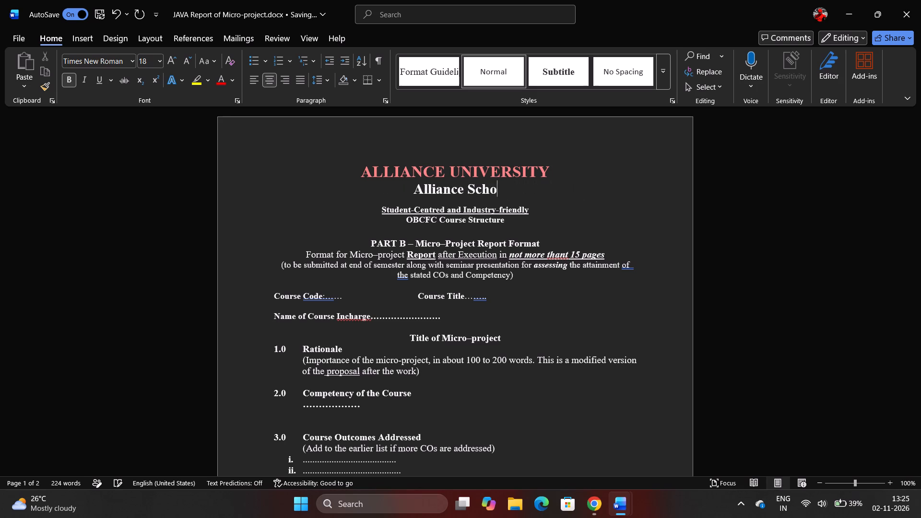
type("l of")
key("space")
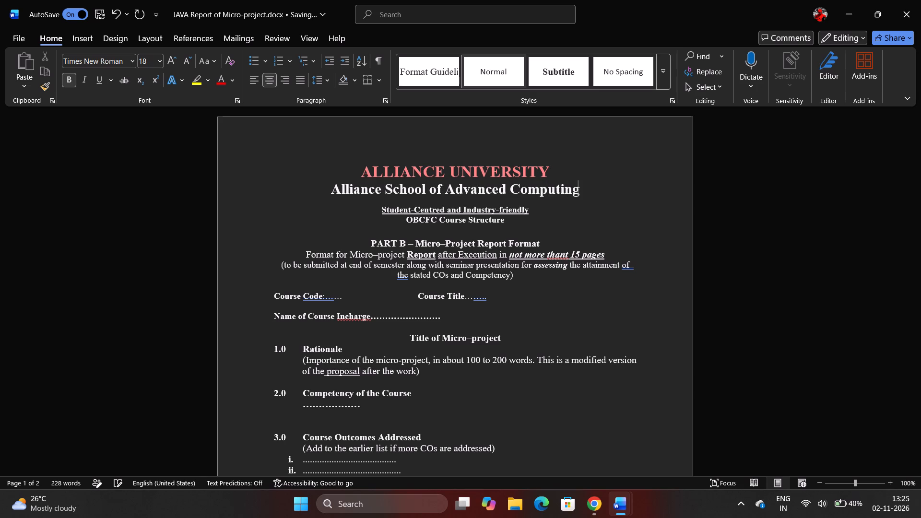
Delete the "Student-Centred and Industry-friendly" and "OBCFC Course Structure" lines below the school name.
left_click(525, 217)
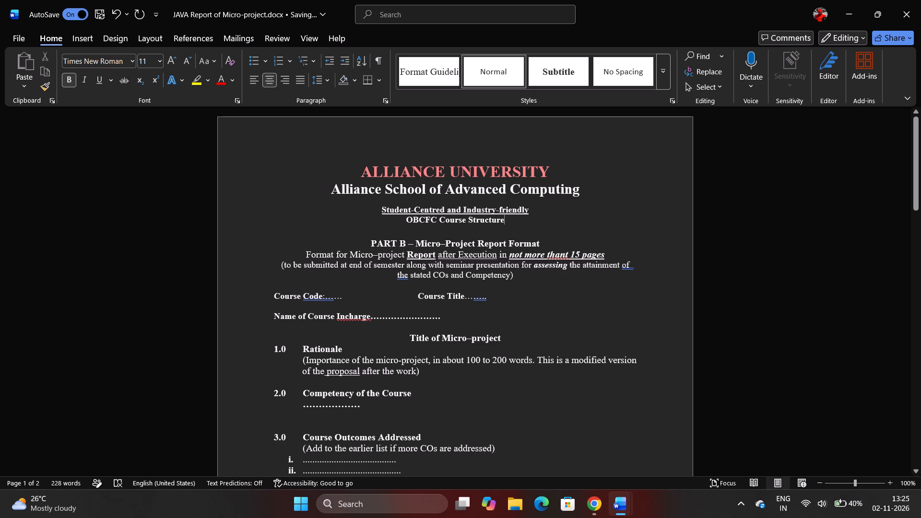
left_click_drag(518, 220, 380, 209)
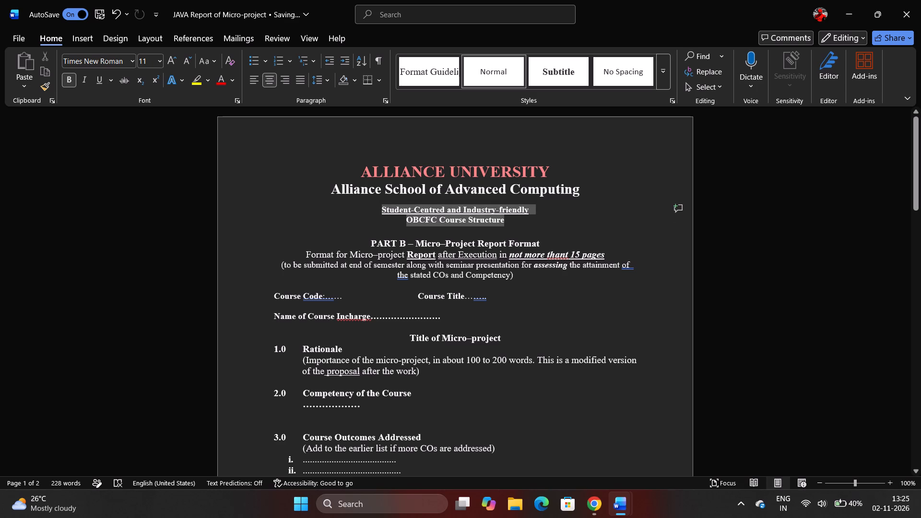
key("BackSpace")
key("BackSpace")
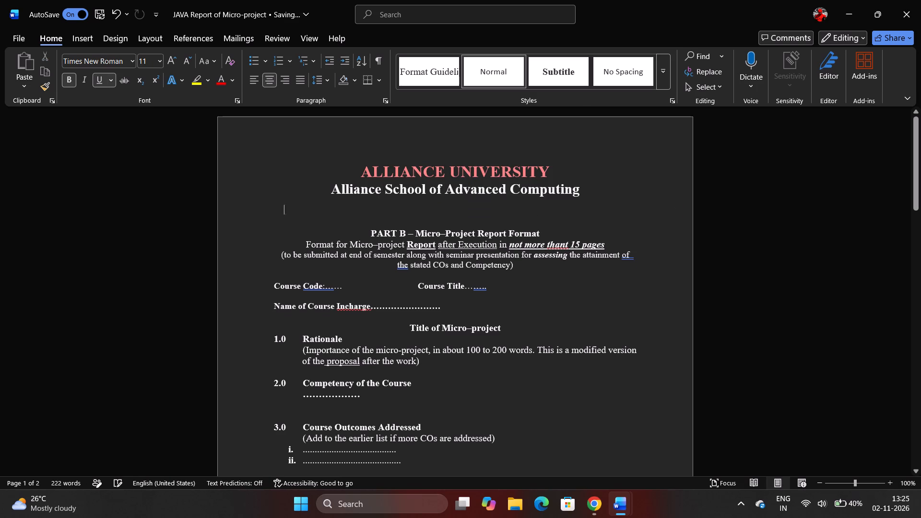
key("BackSpace")
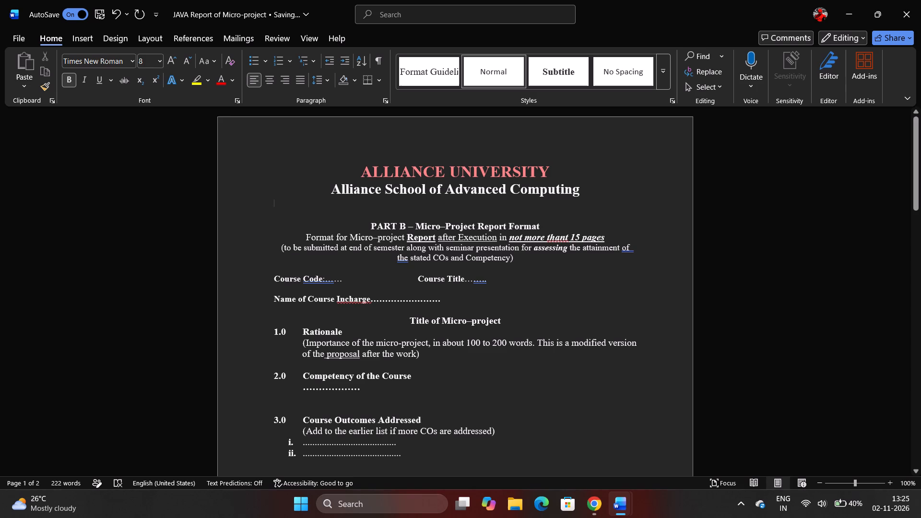
Remove the extra blank line above the "PART B – Micro–Project Report Format" heading.
left_click(446, 213)
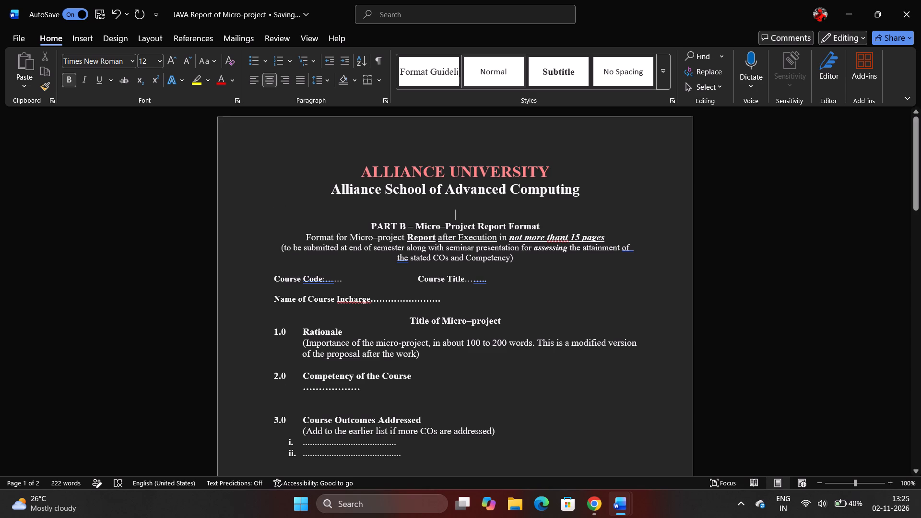
key("Up")
key("Down")
key("BackSpace")
key("Up")
key("Down")
key("BackSpace")
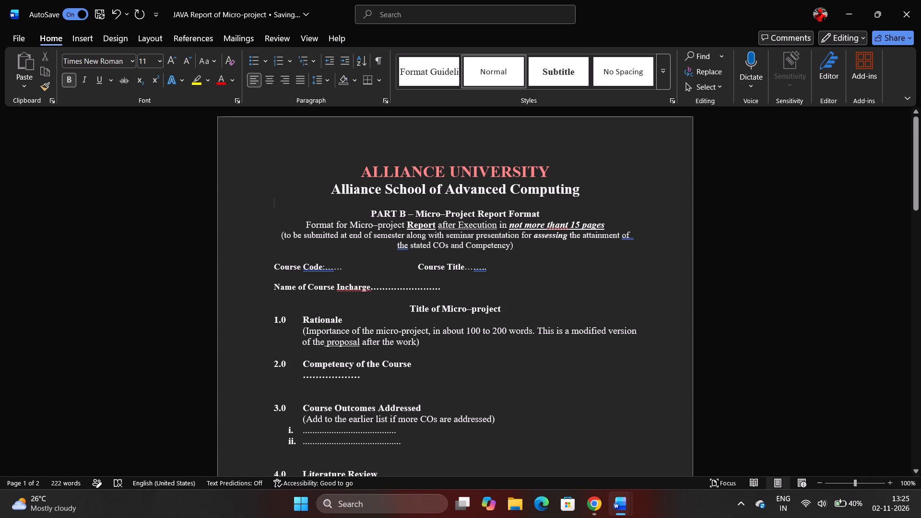
Shorten the "PART B – Micro–Project Report Format" heading to "Micro–Project Report".
left_click_drag(415, 213, 370, 213)
key("BackSpace")
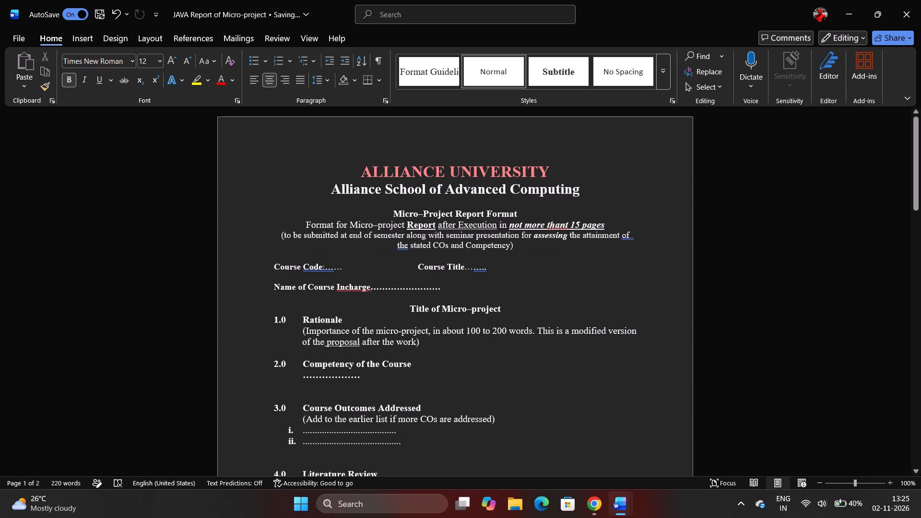
left_click_drag(517, 213, 488, 215)
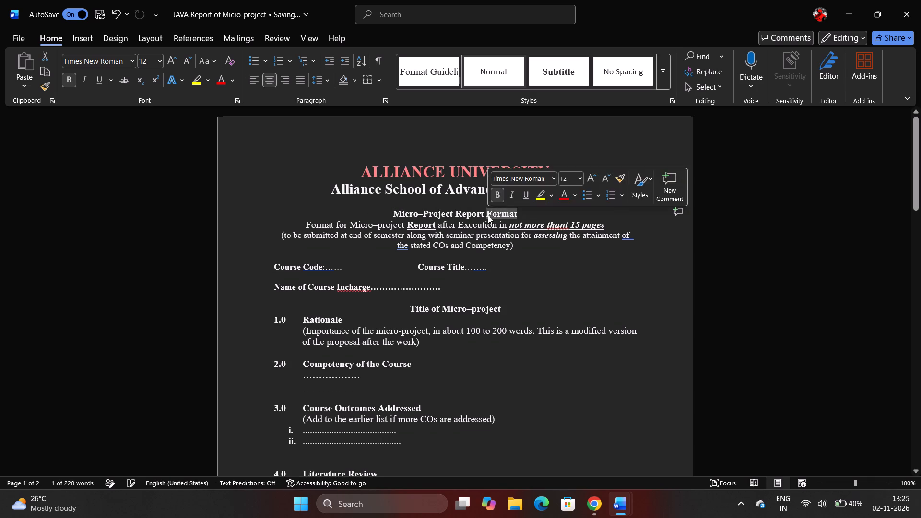
key("BackSpace")
Set the "Micro–Project Report" heading to font size 18.
left_click_drag(504, 214, 413, 215)
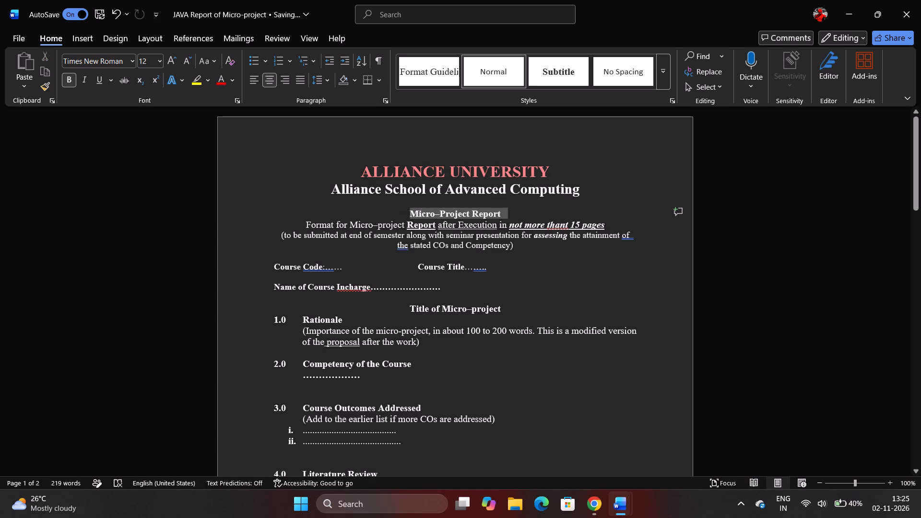
left_click_drag(413, 215, 411, 215)
left_click_drag(502, 181, 489, 316)
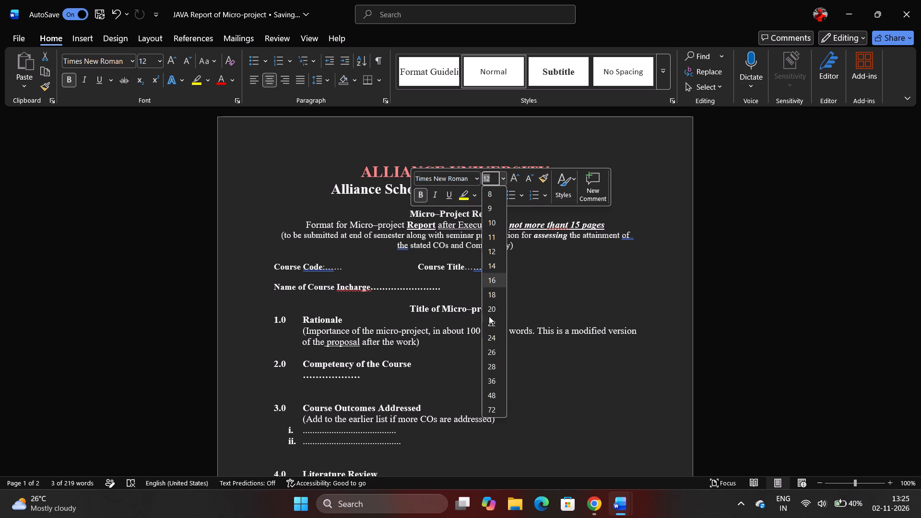
left_click_drag(489, 316, 494, 288)
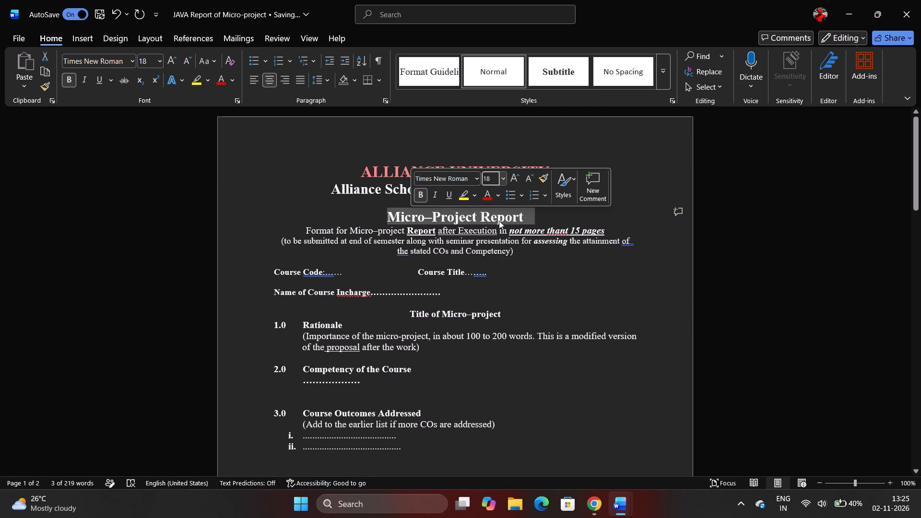
left_click(497, 218)
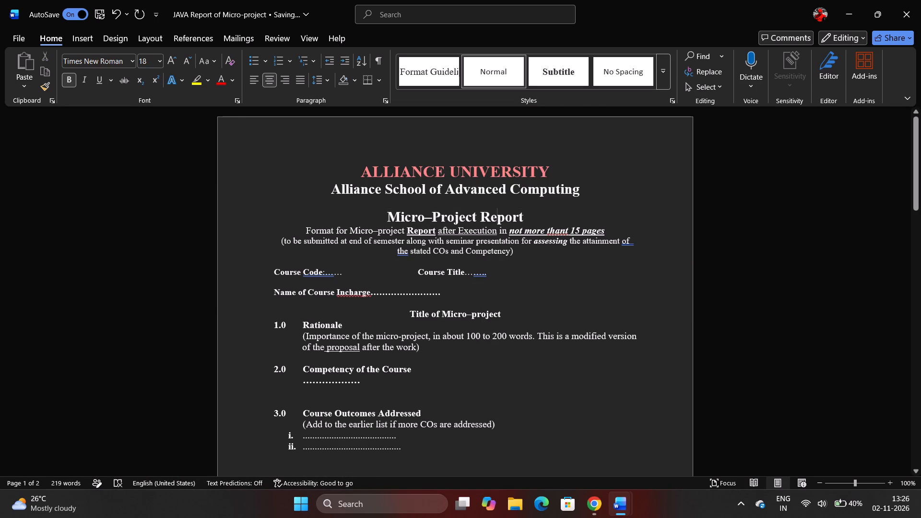
Delete the format and submission instruction lines below the "Micro–Project Report" heading.
left_click_drag(516, 251, 309, 233)
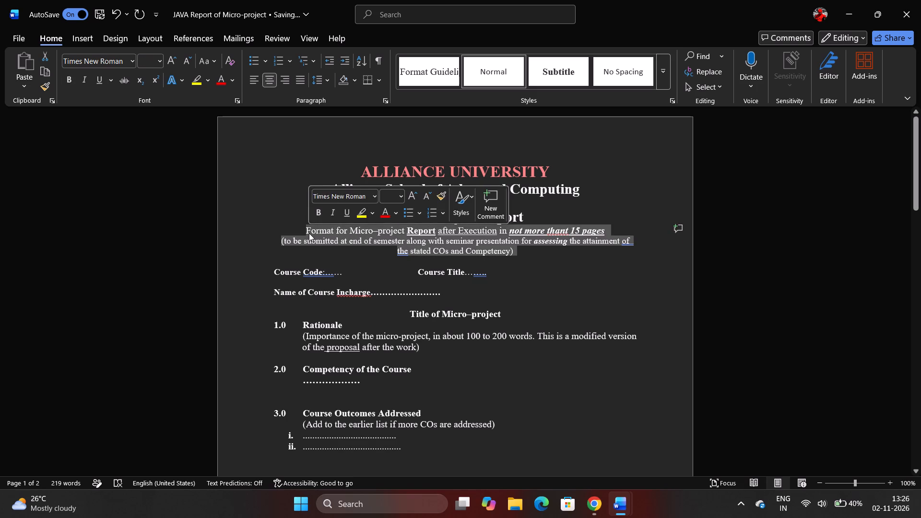
key("BackSpace")
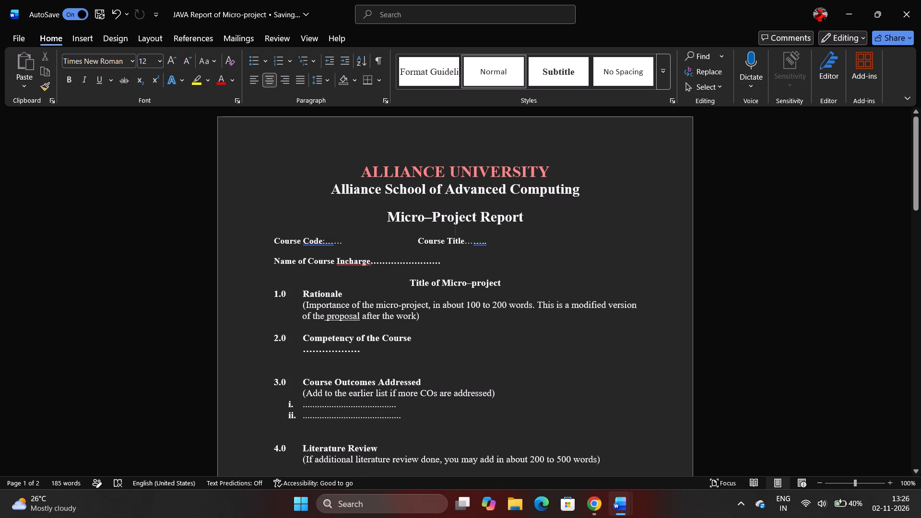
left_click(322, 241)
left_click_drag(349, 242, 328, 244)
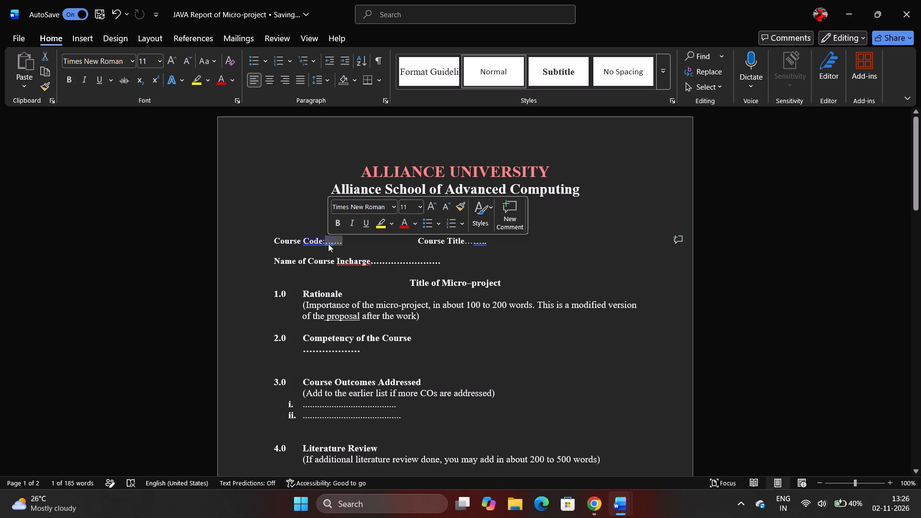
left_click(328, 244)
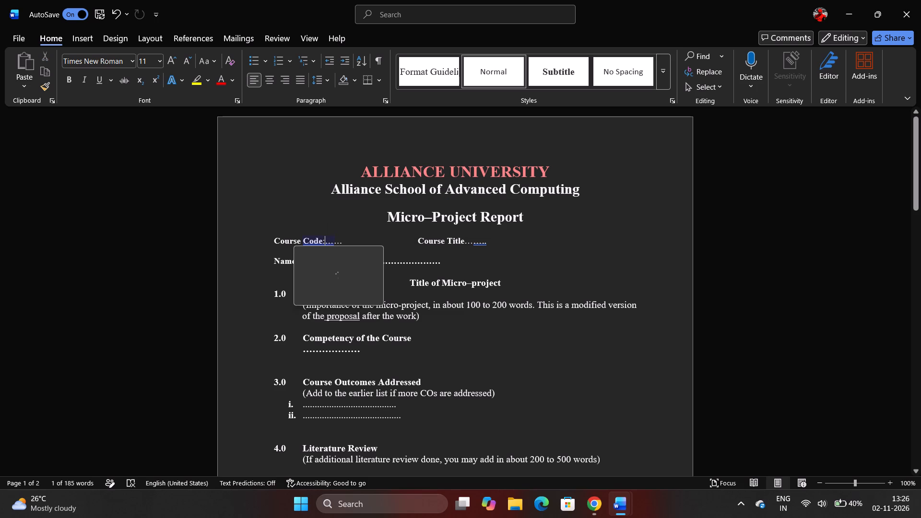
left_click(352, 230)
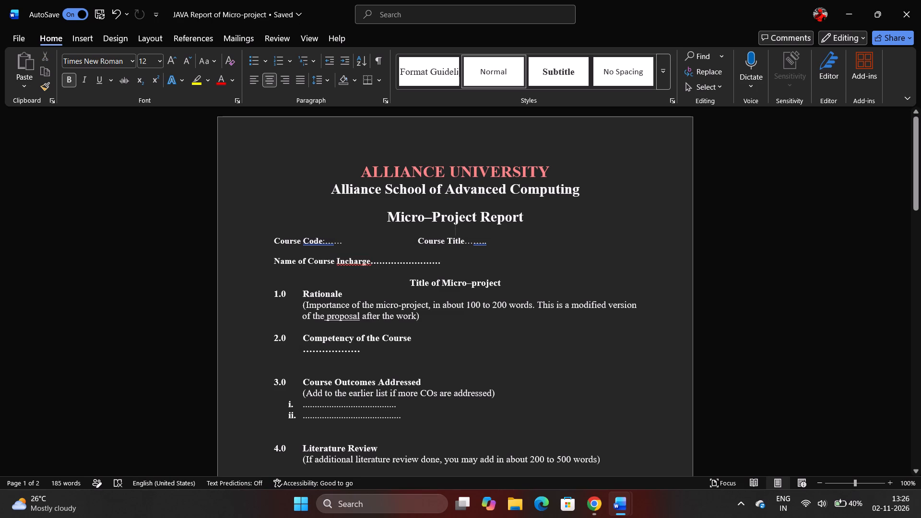
Replace the dots after "Name of Course Incharge" with a colon and the course in-charge's name.
left_click(441, 263)
key("BackSpace")
key("BackSpace")
key("BackSpace")
key("BackSpace")
key("BackSpace")
key("BackSpace")
key("BackSpace")
key("BackSpace")
key("BackSpace")
key("BackSpace")
key("BackSpace")
key("BackSpace")
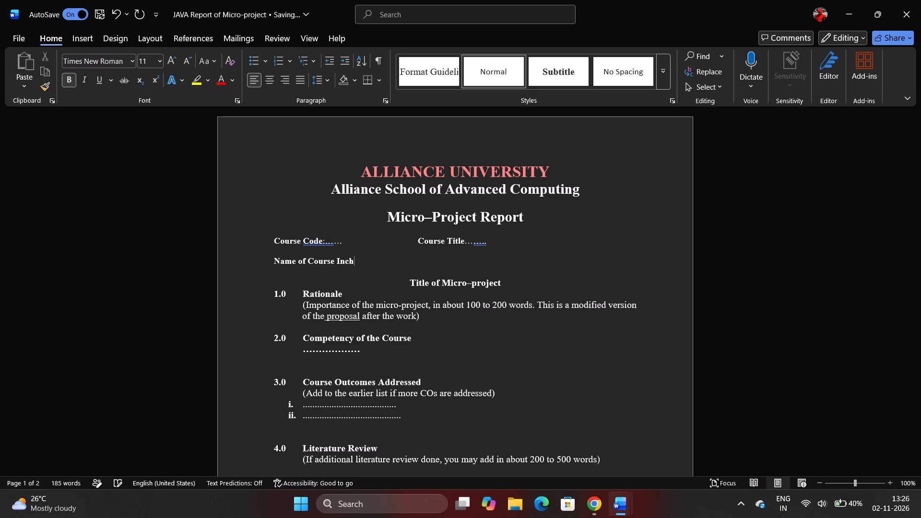
type("arge")
type(":")
key("space")
key("BackSpace")
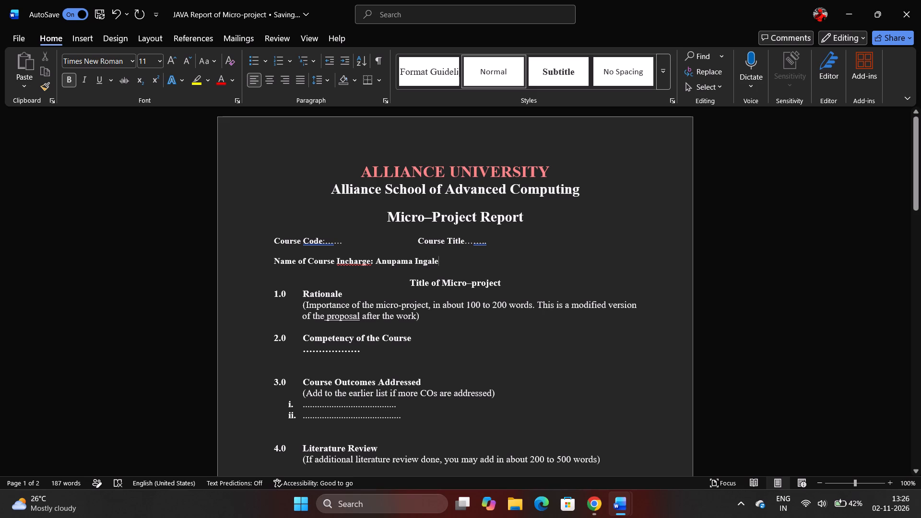
Set the whole "Name of Course Incharge" line to font size 14.
left_click_drag(441, 261, 257, 265)
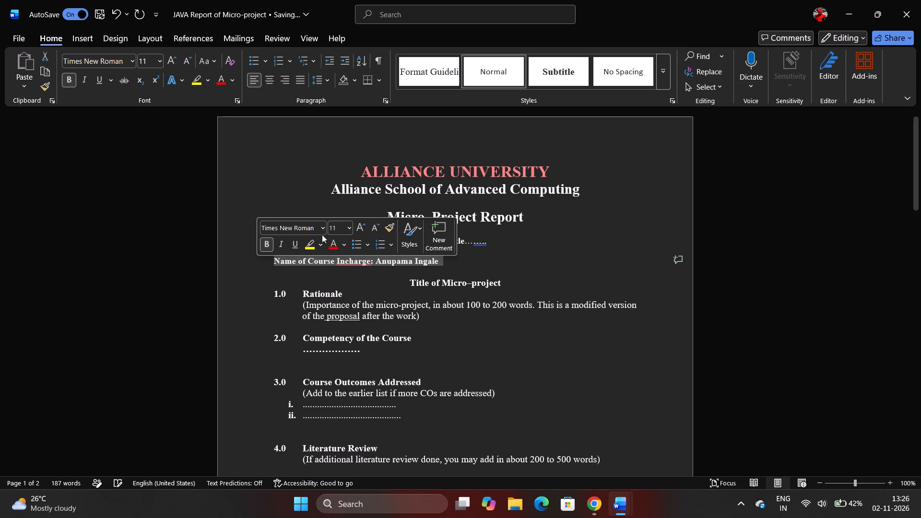
left_click(348, 232)
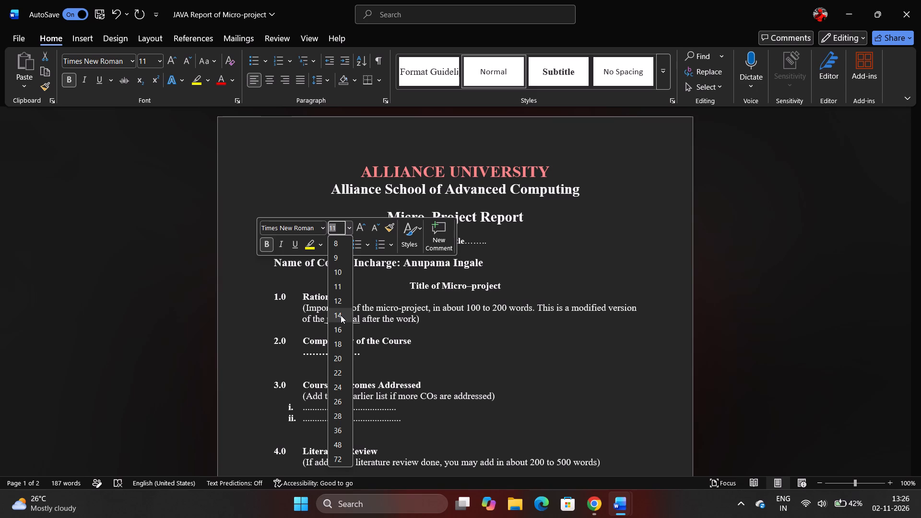
left_click(341, 315)
Remove the bold formatting from the in-charge's name, leaving the "Name of Course Incharge:" label bold.
left_click(400, 265)
left_click_drag(400, 265, 252, 267)
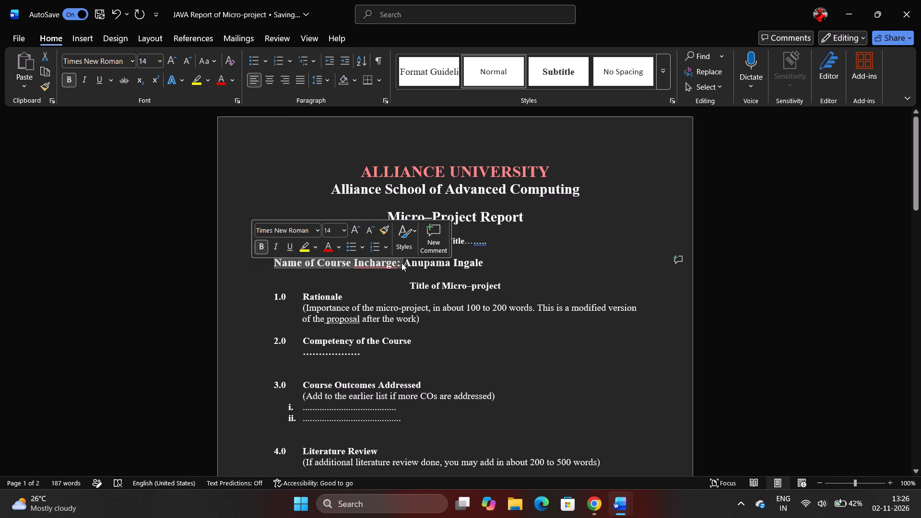
left_click(401, 263)
left_click(404, 263)
left_click_drag(404, 263, 508, 265)
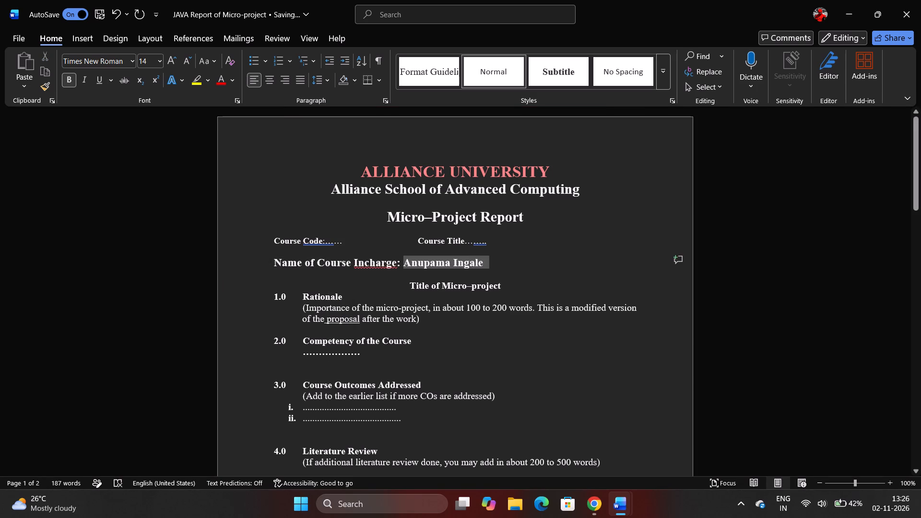
left_click_drag(508, 265, 509, 266)
left_click(516, 240)
left_click(449, 265)
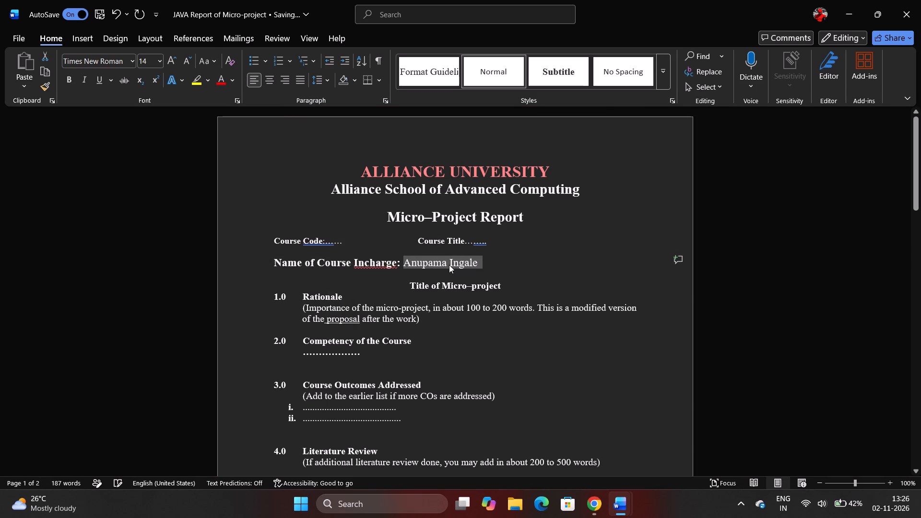
Make the Course Title label and its placeholder dots bold at font size 14.
left_click(487, 245)
left_click_drag(487, 245, 475, 244)
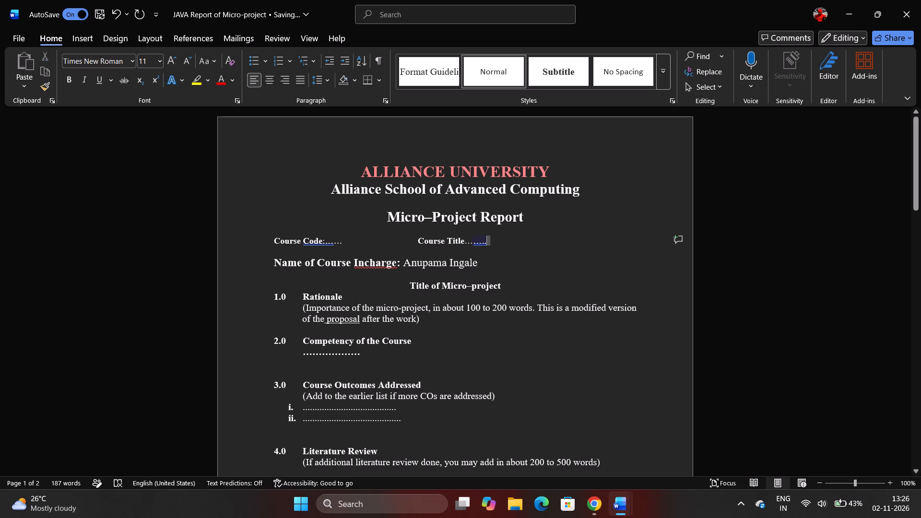
left_click_drag(475, 244, 406, 243)
left_click(413, 224)
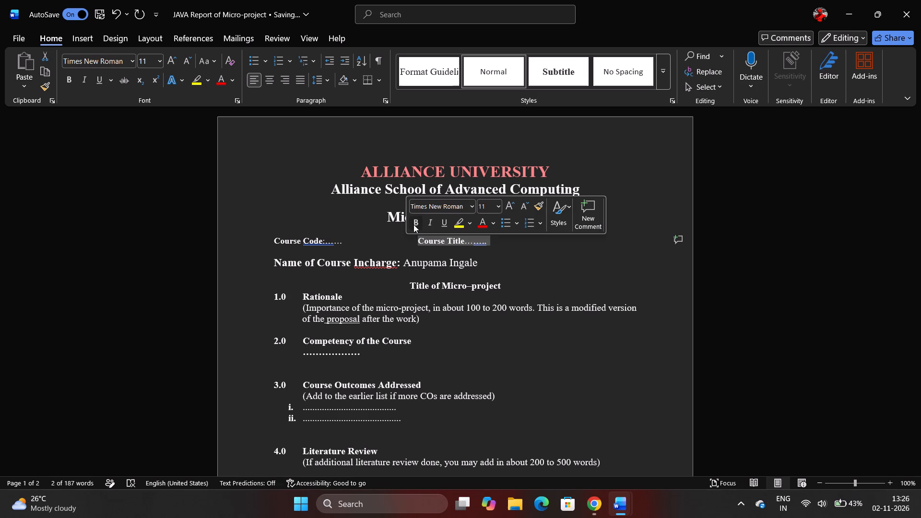
left_click(416, 218)
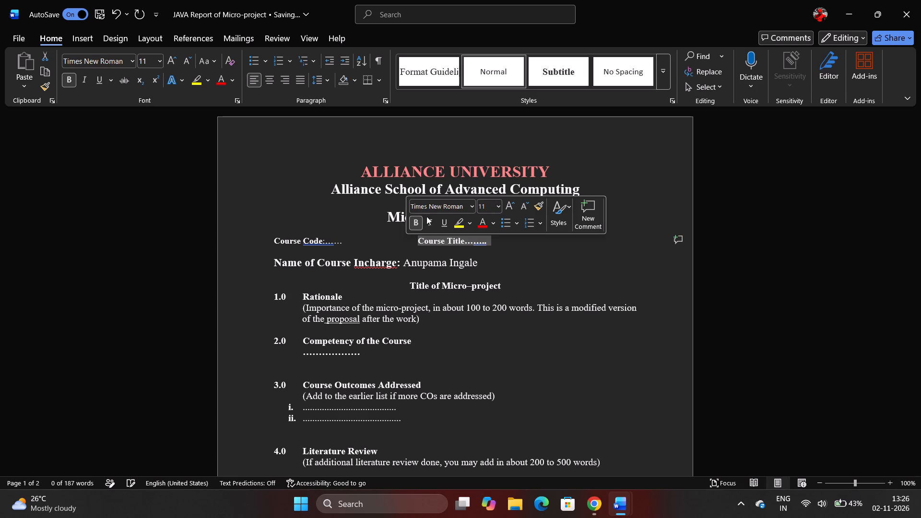
left_click(501, 204)
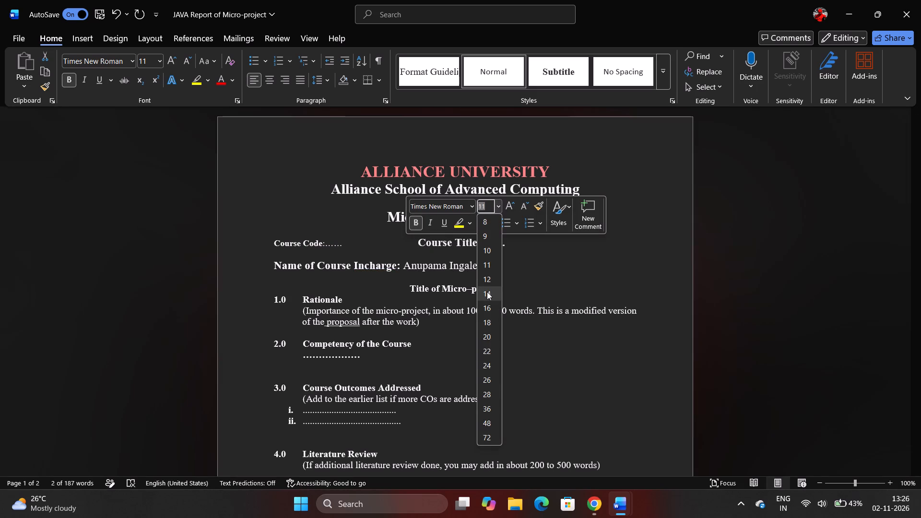
left_click(487, 292)
left_click(505, 249)
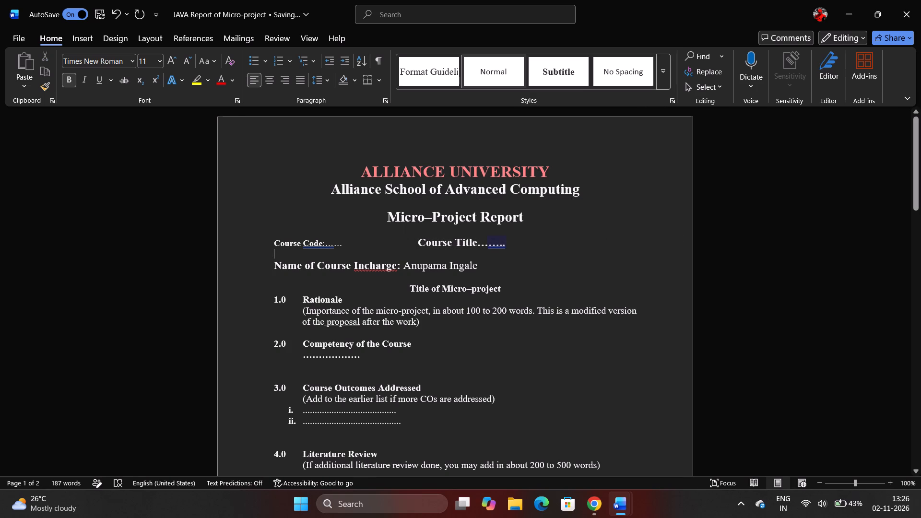
Replace the dots after "Course Title" with a colon and the title "Java Programming".
left_click(507, 243)
key("BackSpace")
key("BackSpace")
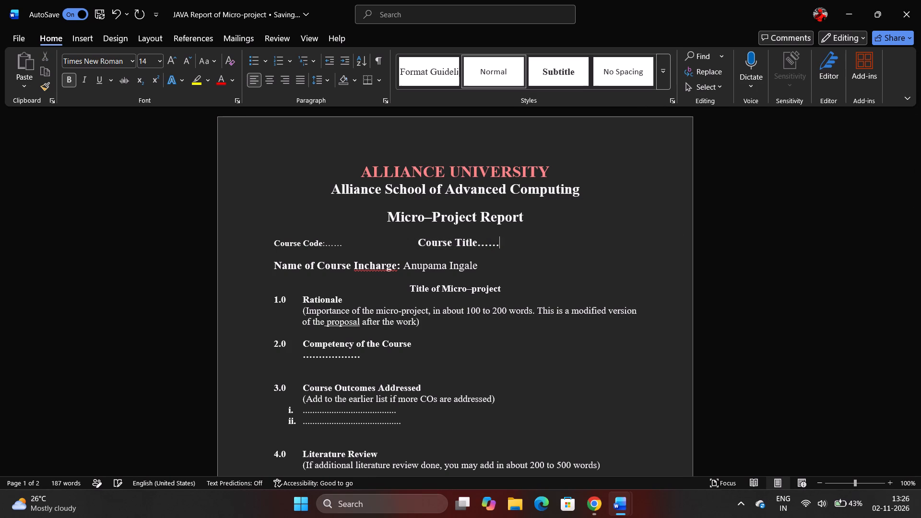
key("BackSpace")
key("BackSpace")
key("BackSpace")
key("e")
type("rogar")
key("a")
key("BackSpace")
key("BackSpace")
key("BackSpace")
type("ramming")
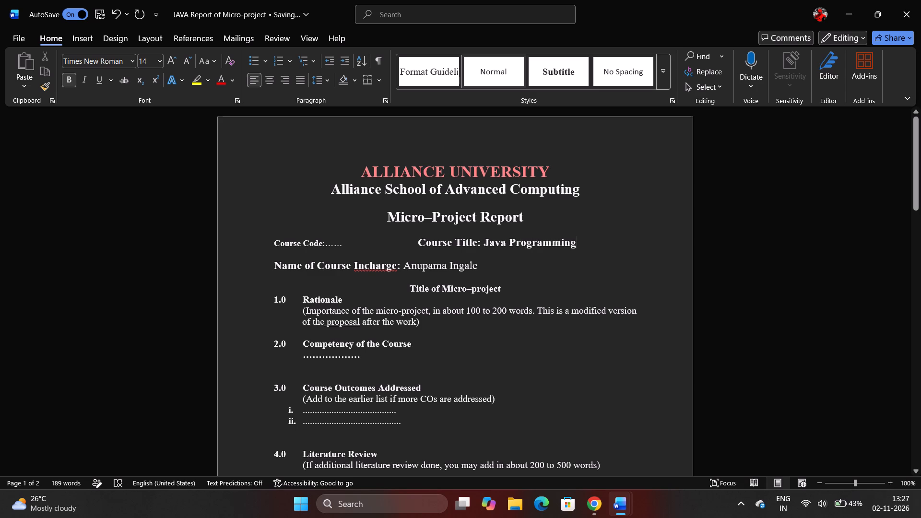
Open the font size choices for the Course Code label and its placeholder dots.
left_click_drag(344, 246, 273, 246)
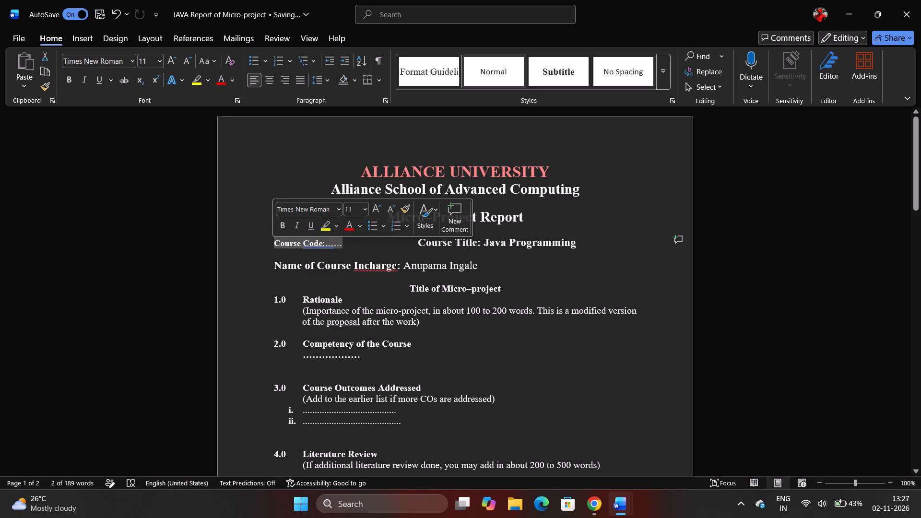
left_click(368, 207)
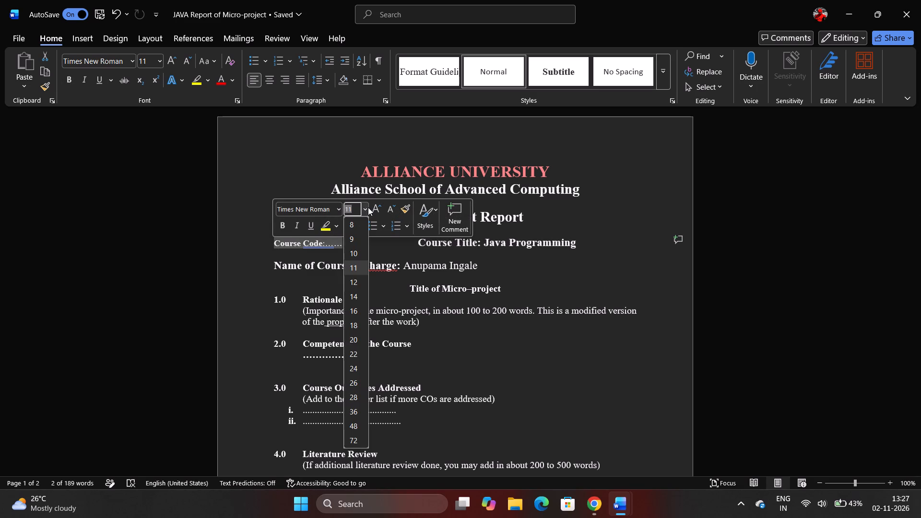
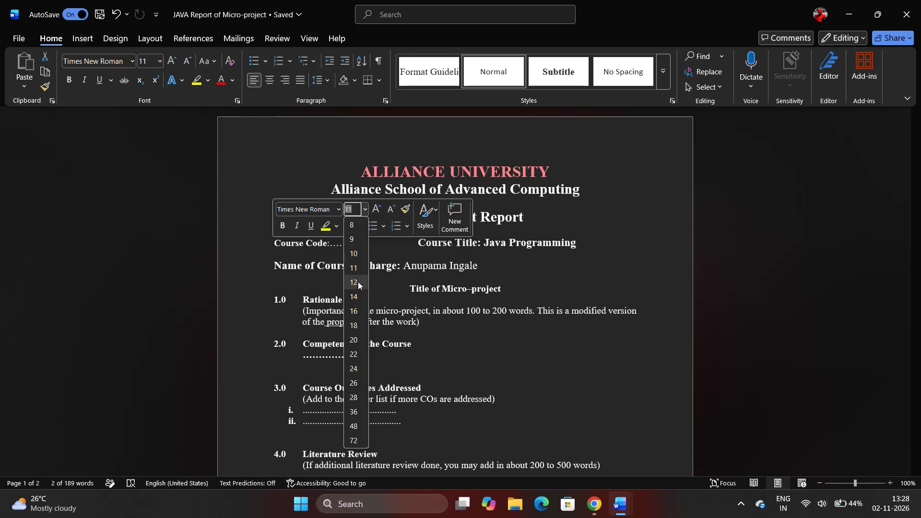
Set the Course Code label and its placeholder dots to font size 14.
left_click(352, 294)
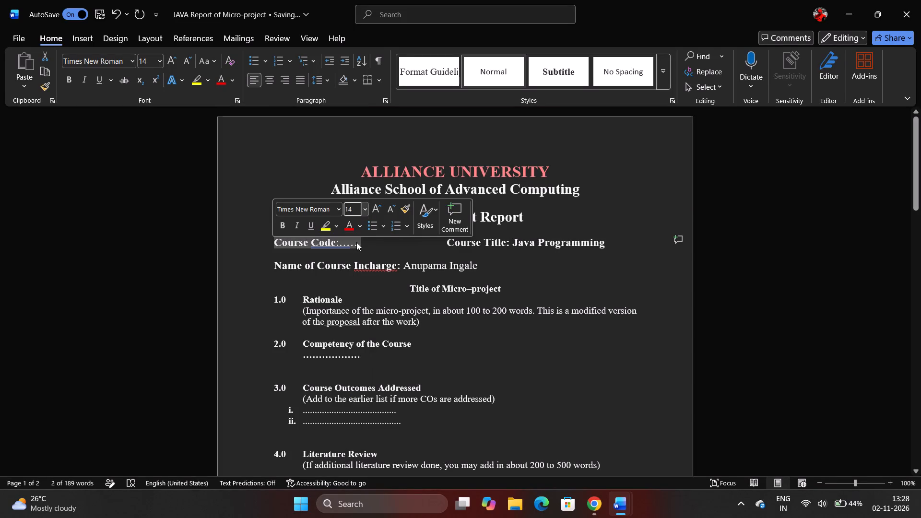
left_click(356, 242)
Insert a line break after "Title of Micro–project" to separate it from the Rationale section.
scroll(410, 310, "down", 1)
left_click(503, 212)
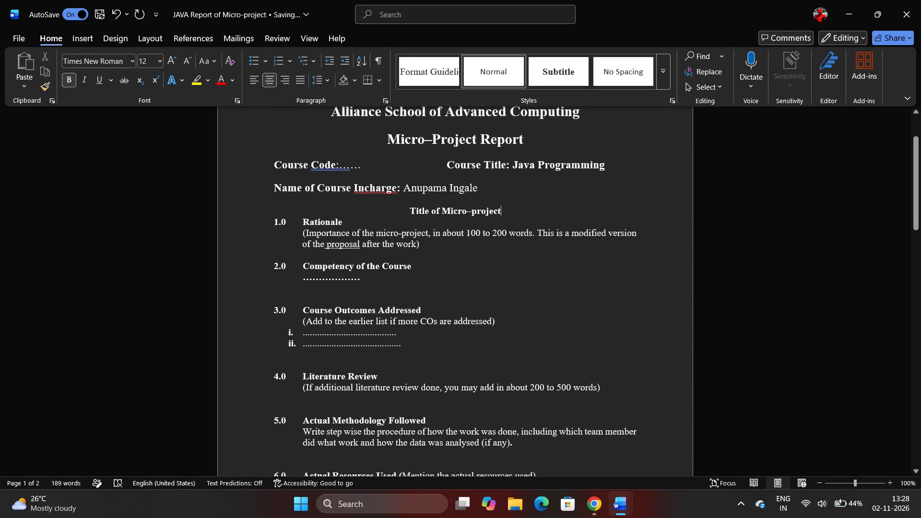
key("shift+Return")
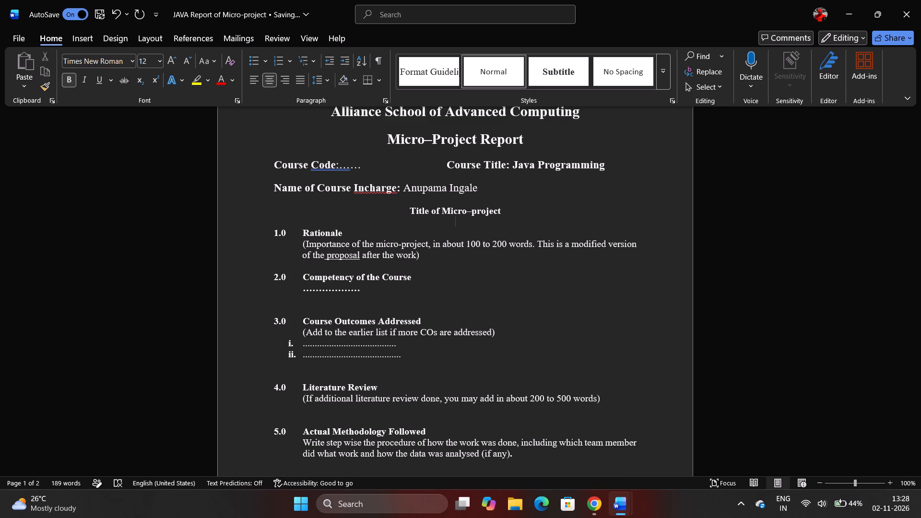
Set the "Title of Micro–project" line to font size 16.
left_click(503, 217)
left_click(503, 215)
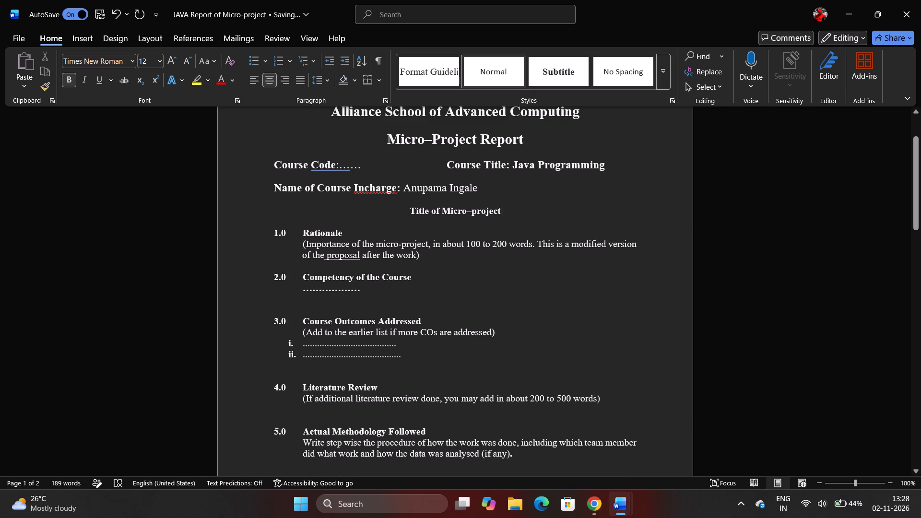
left_click_drag(503, 215, 401, 204)
left_click(408, 210)
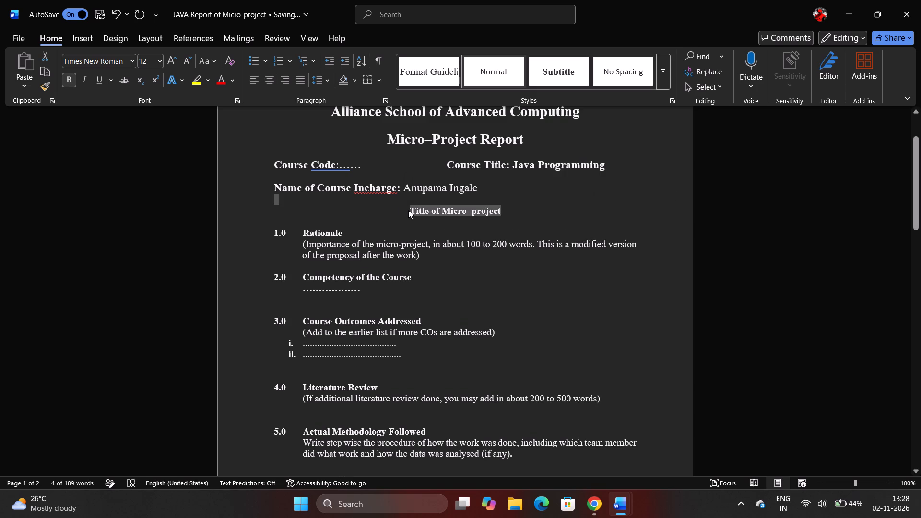
left_click_drag(408, 210, 501, 210)
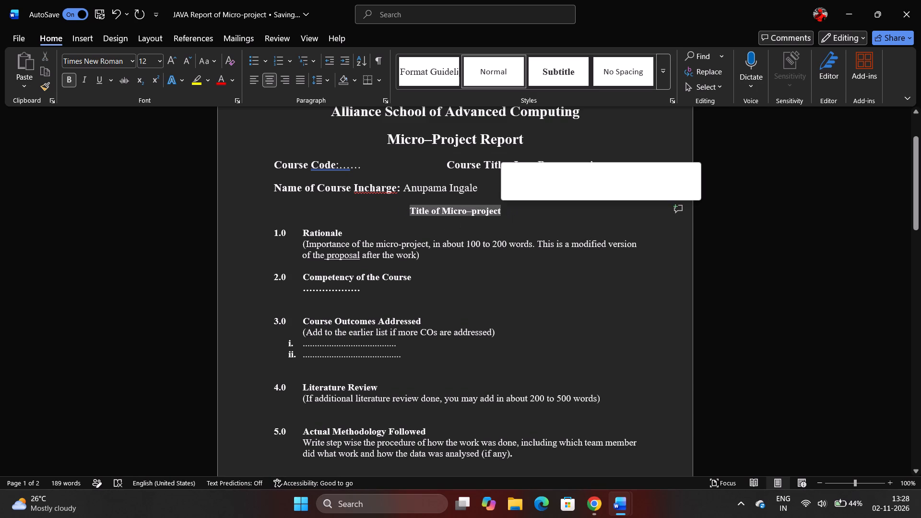
left_click_drag(594, 174, 581, 271)
left_click(581, 271)
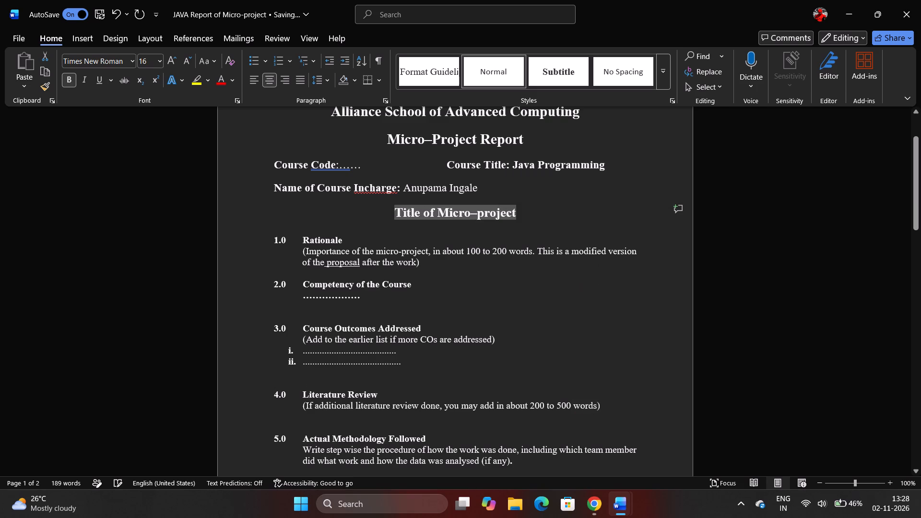
Add the project title "HOSPITAL APPOINTMENT MANAGEMENT SYSTEM" on a new line directly below "Title of Micro–project".
left_click(519, 213)
key("Return")
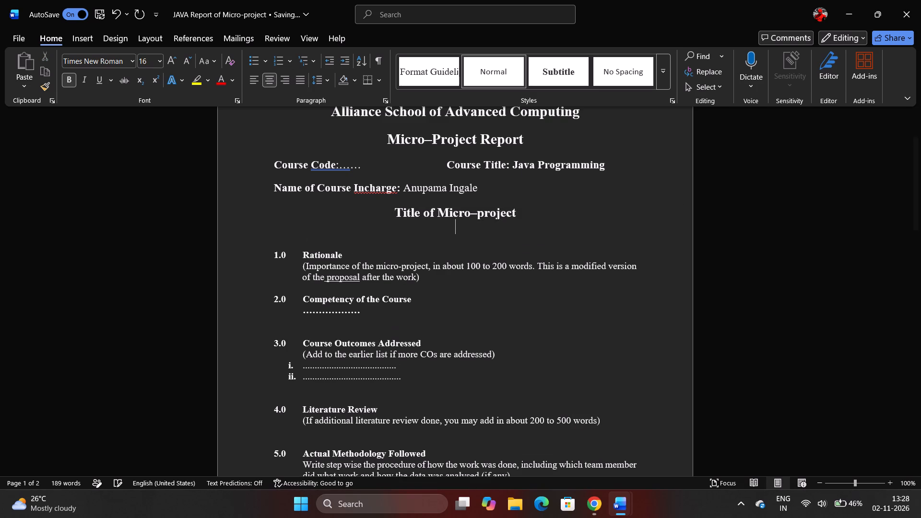
type("HOSPITAL APPOINTMENT MA")
type("NAGEMENT SYST")
type("EM")
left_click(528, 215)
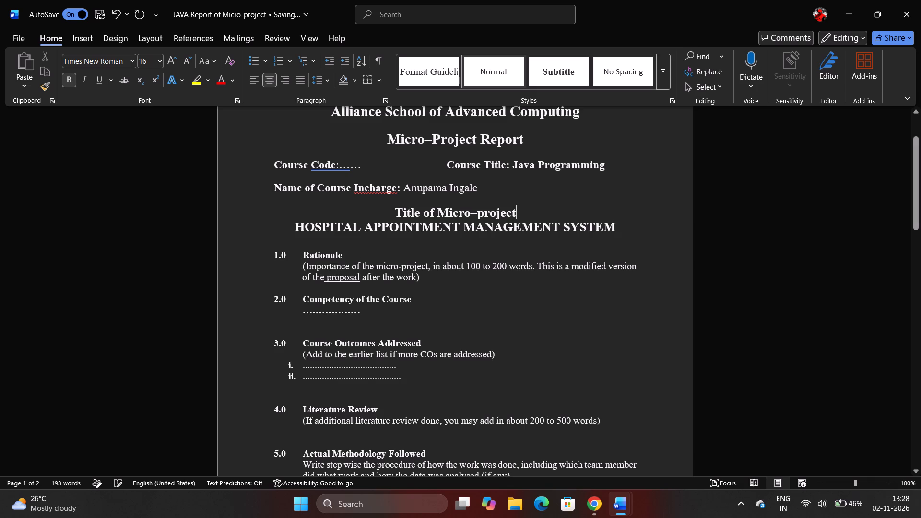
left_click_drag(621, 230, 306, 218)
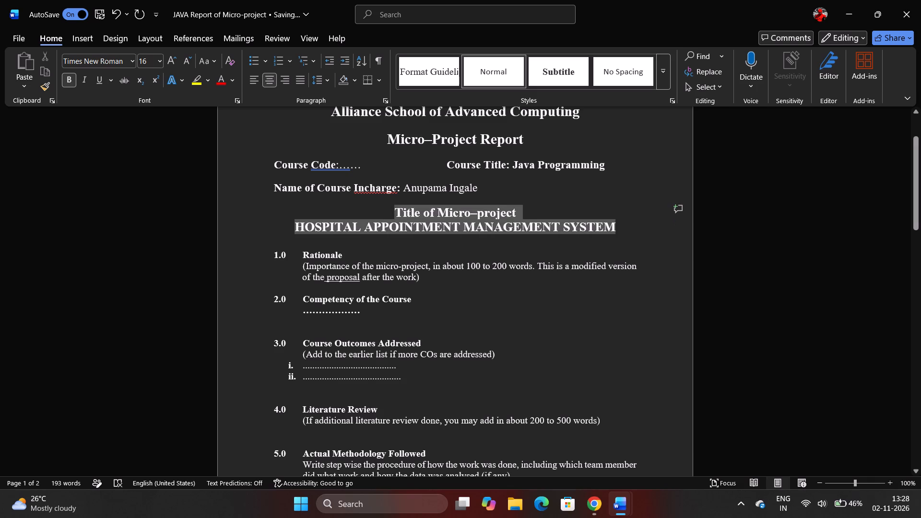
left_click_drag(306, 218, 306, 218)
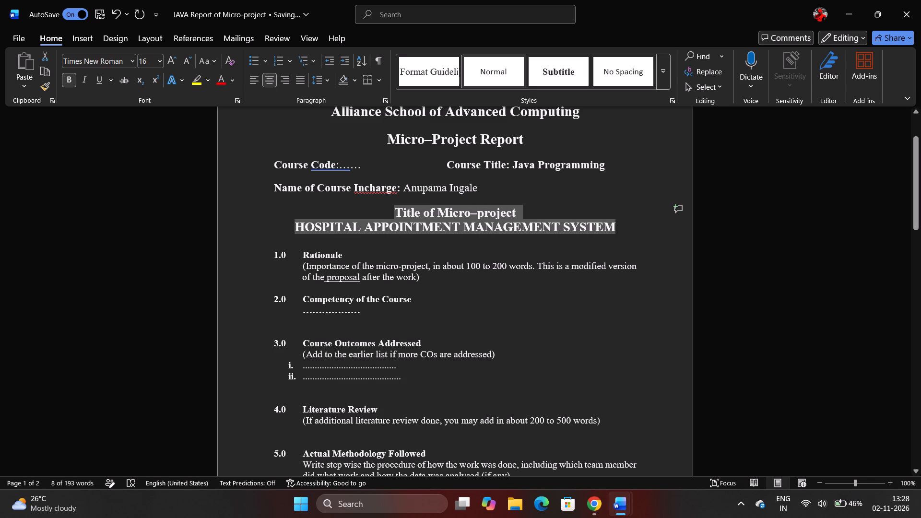
Insert a blank line between the Rationale heading and its guidance paragraph.
left_click(345, 254)
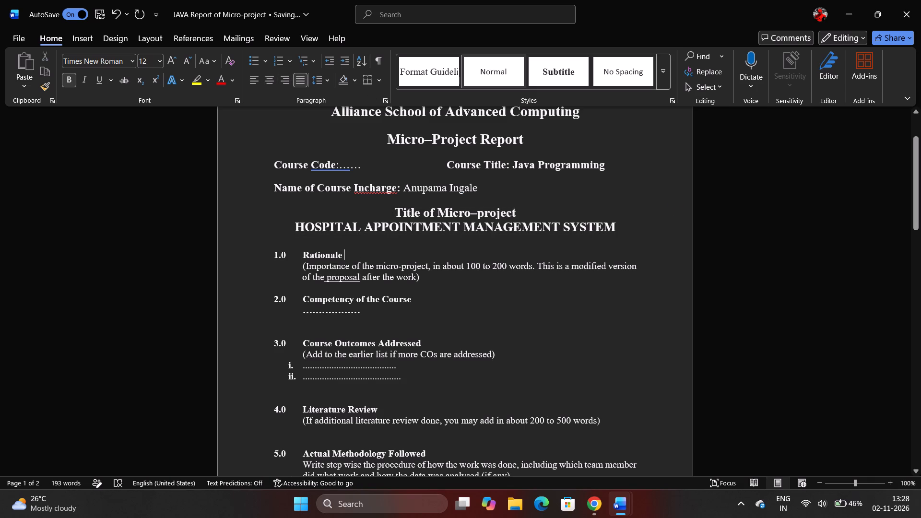
left_click(302, 264)
key("shift+Return")
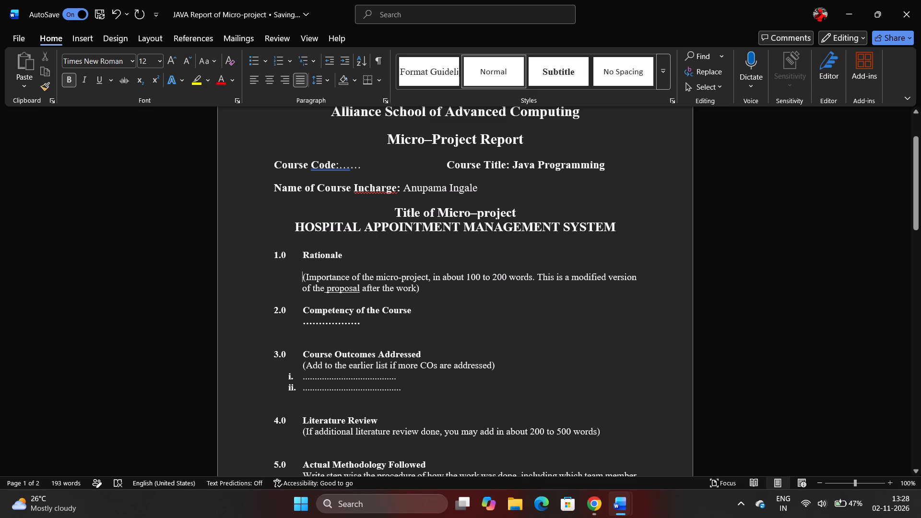
Set the "1.0 Rationale" heading, including its number, to font size 16.
left_click_drag(346, 254, 266, 259)
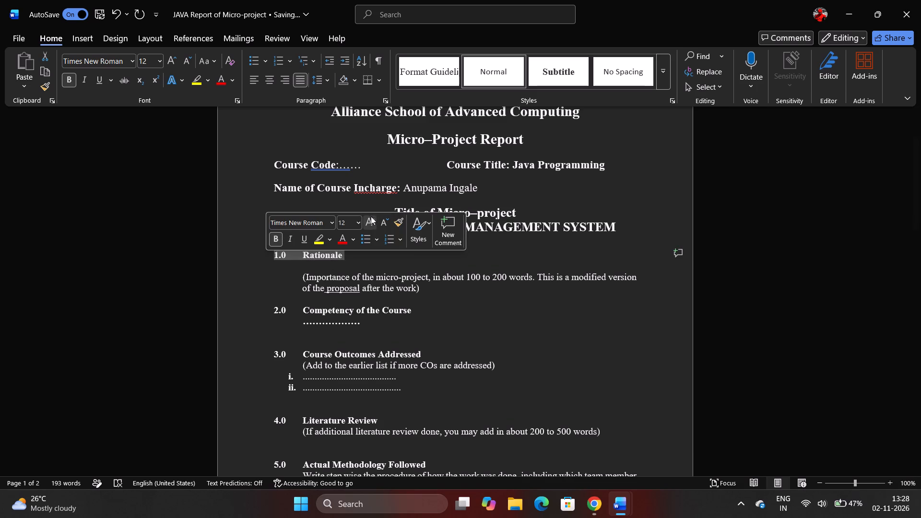
left_click(357, 221)
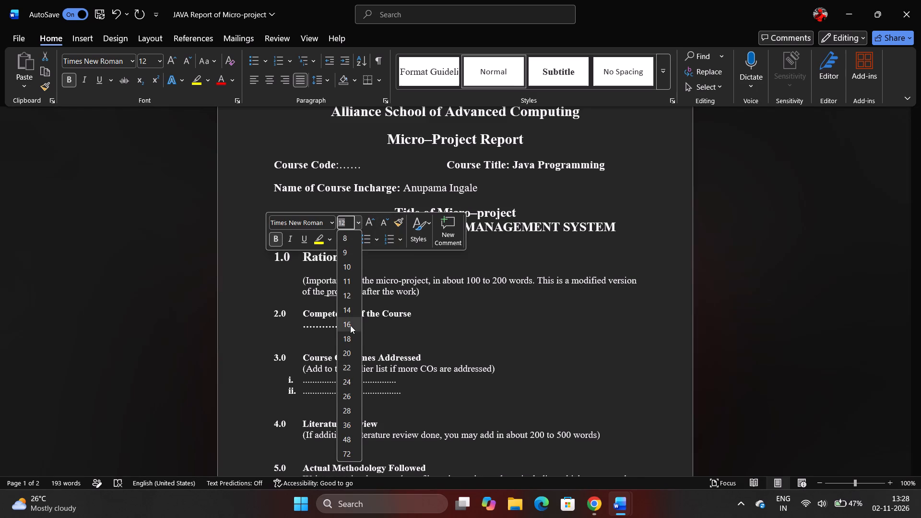
left_click(350, 325)
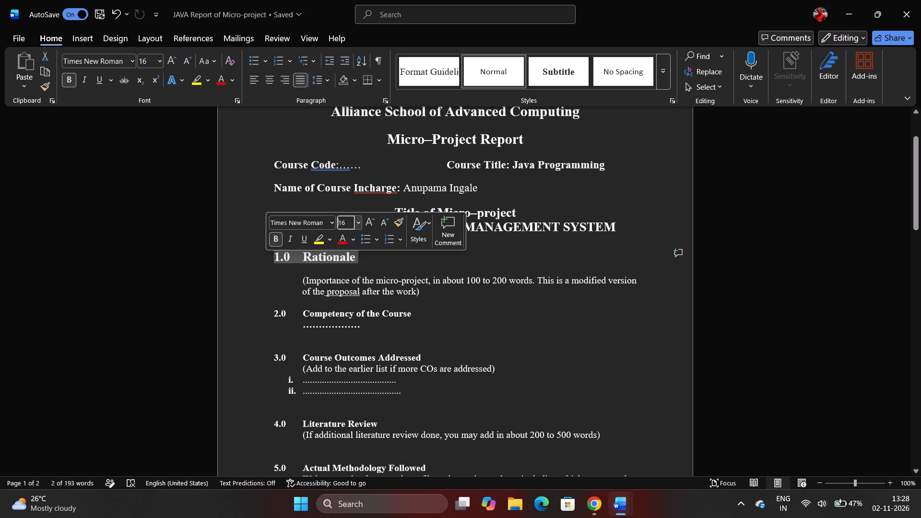
left_click(347, 281)
Set the "2.0 Competency of the Course" heading, including its number, to font size 16.
left_click_drag(411, 315, 265, 319)
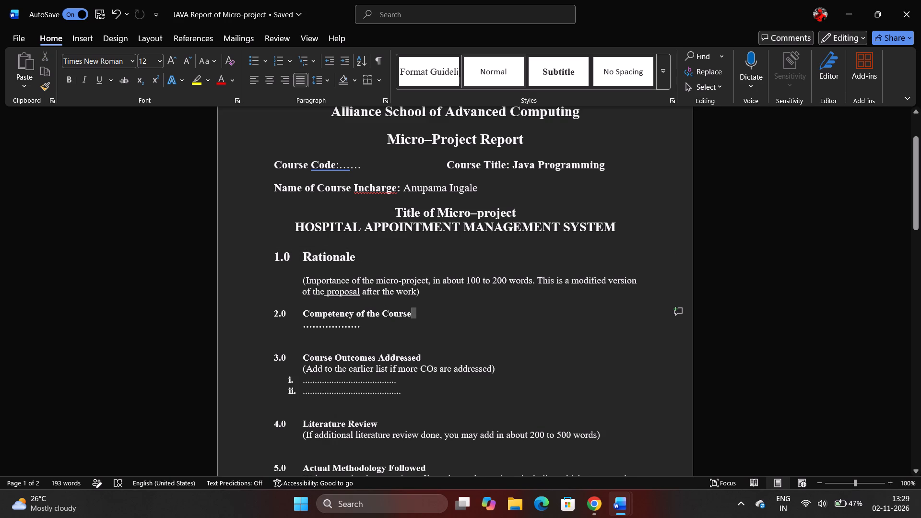
left_click_drag(265, 319, 275, 316)
left_click(367, 278)
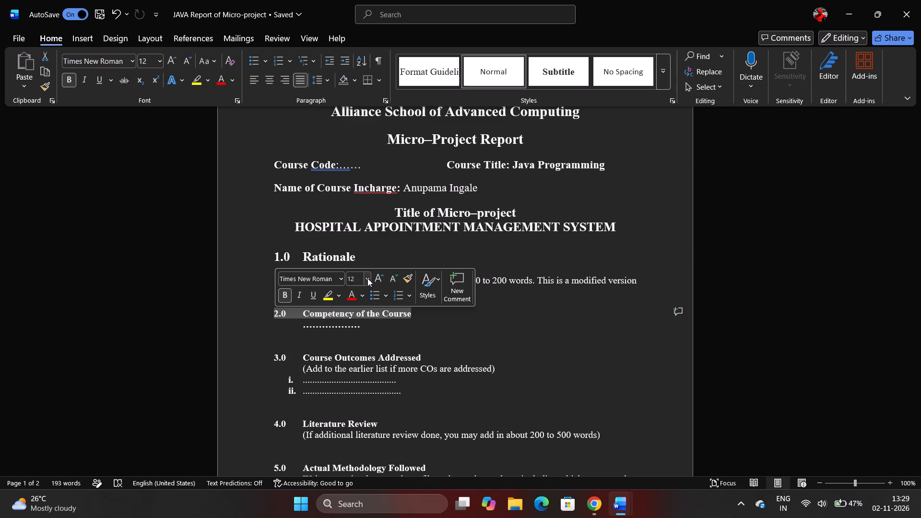
left_click(356, 133)
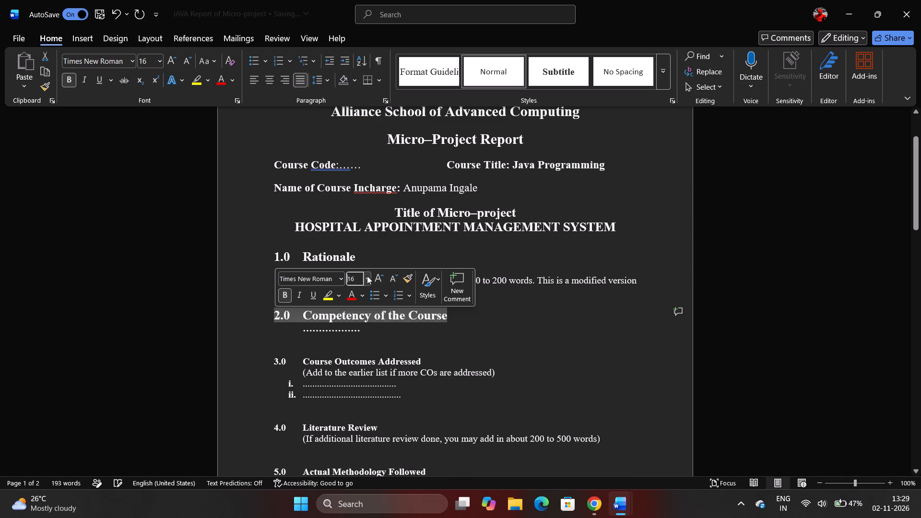
Set the "3.0 Course Outcomes Addressed" heading, including its number, to font size 16.
left_click(422, 362)
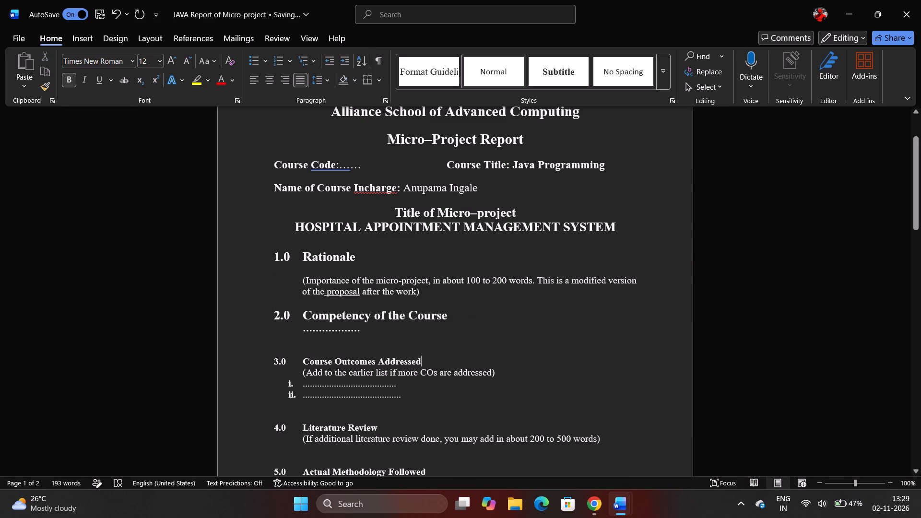
left_click(275, 360)
left_click_drag(275, 360, 426, 362)
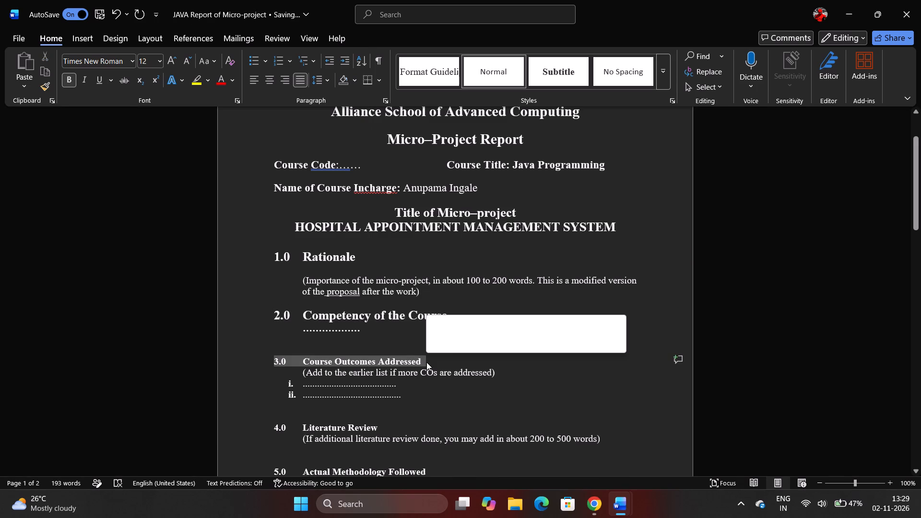
left_click(518, 323)
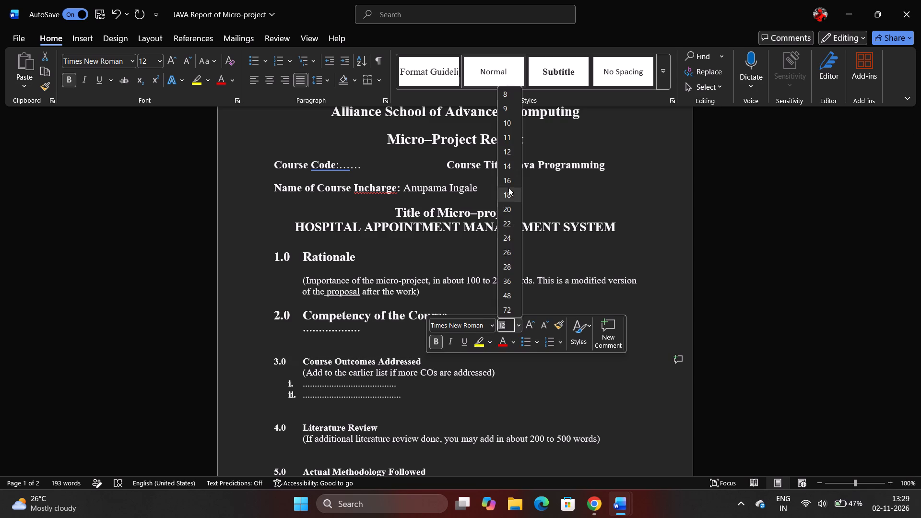
left_click(507, 181)
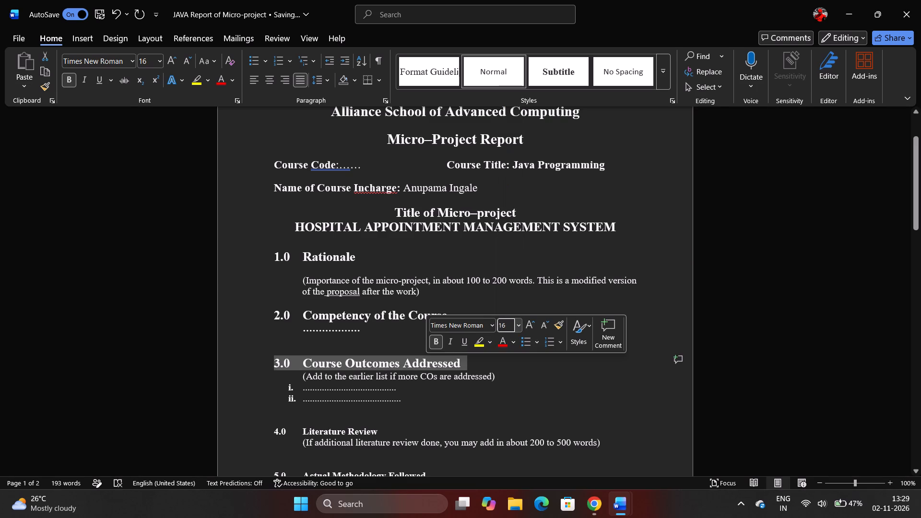
left_click(376, 377)
Set the "4.0 Literature Review" heading, including its number, to font size 16.
scroll(376, 377, "down", 2)
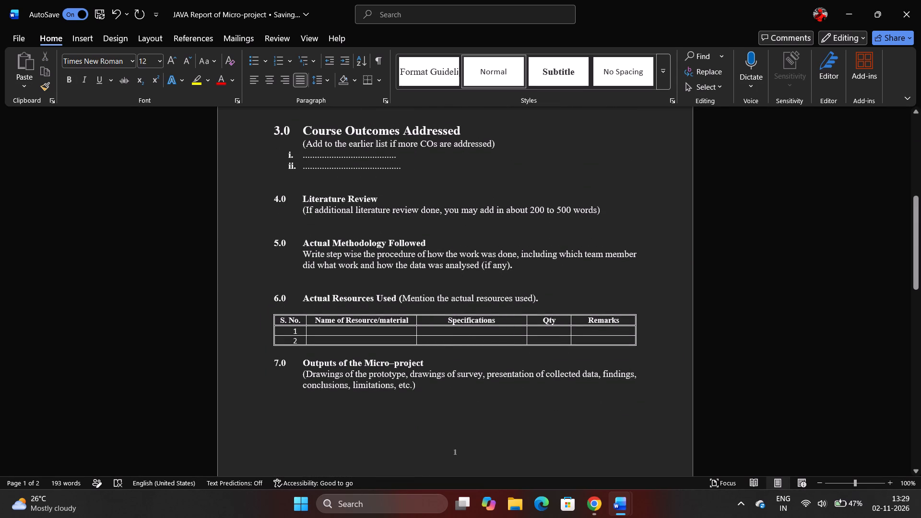
left_click_drag(378, 198, 275, 200)
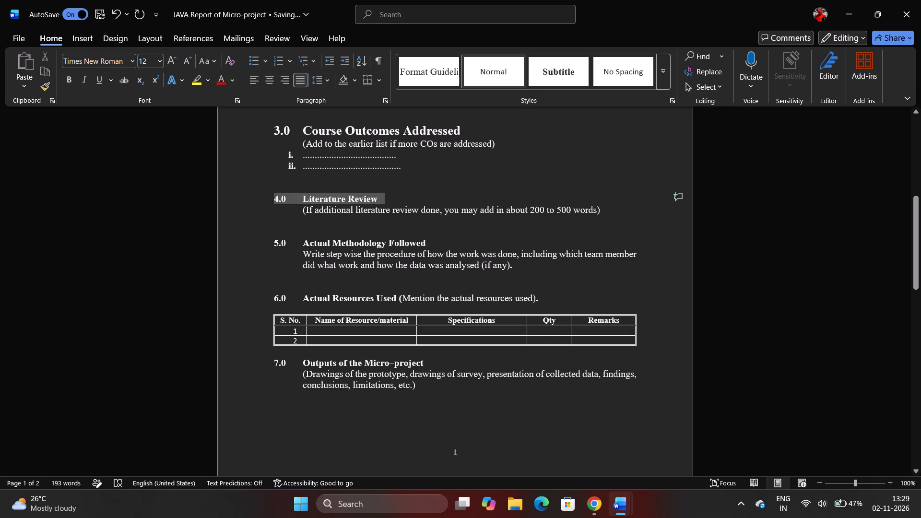
left_click_drag(275, 200, 275, 200)
left_click_drag(368, 168, 359, 259)
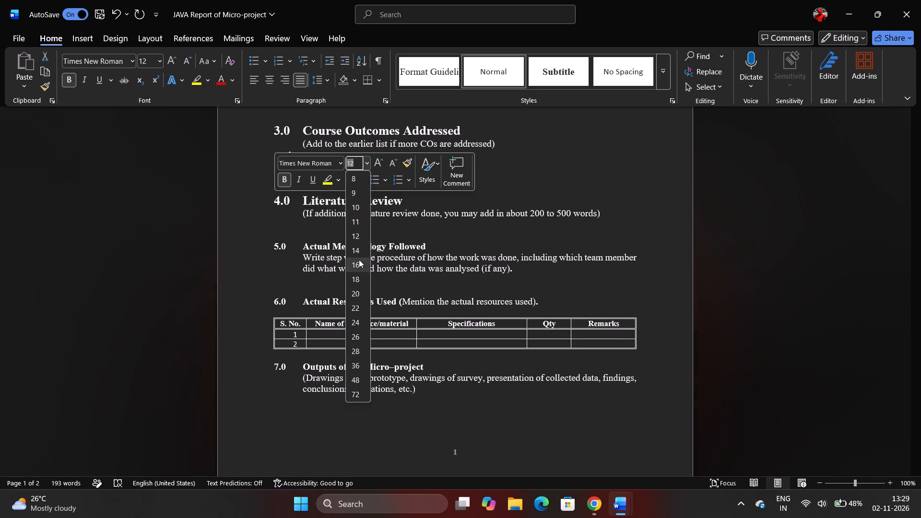
left_click_drag(359, 259, 357, 263)
left_click(357, 263)
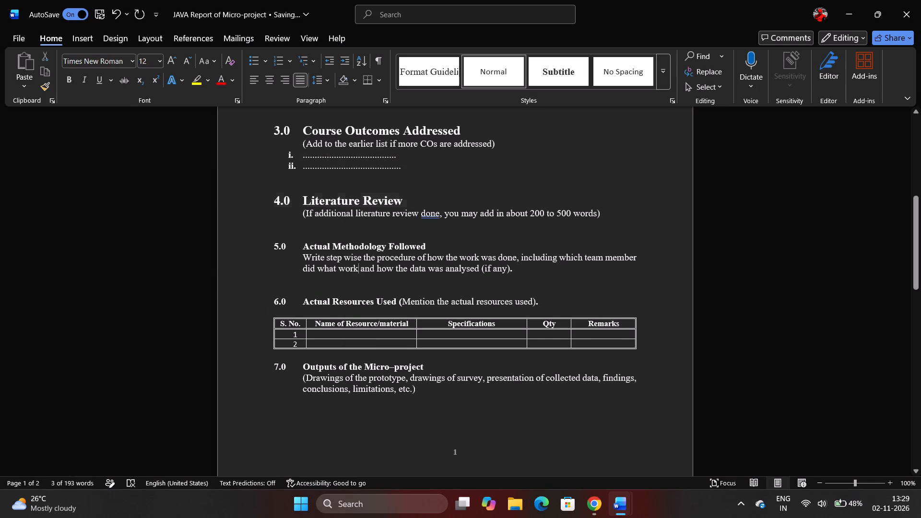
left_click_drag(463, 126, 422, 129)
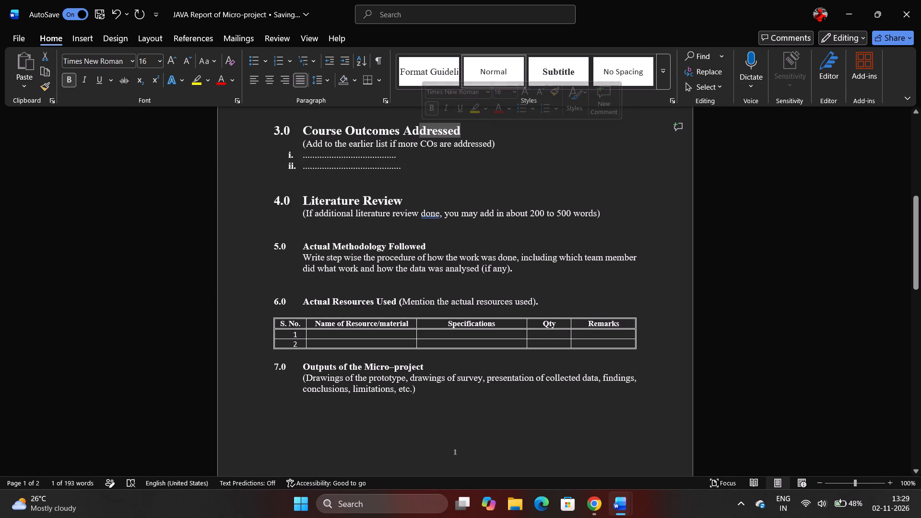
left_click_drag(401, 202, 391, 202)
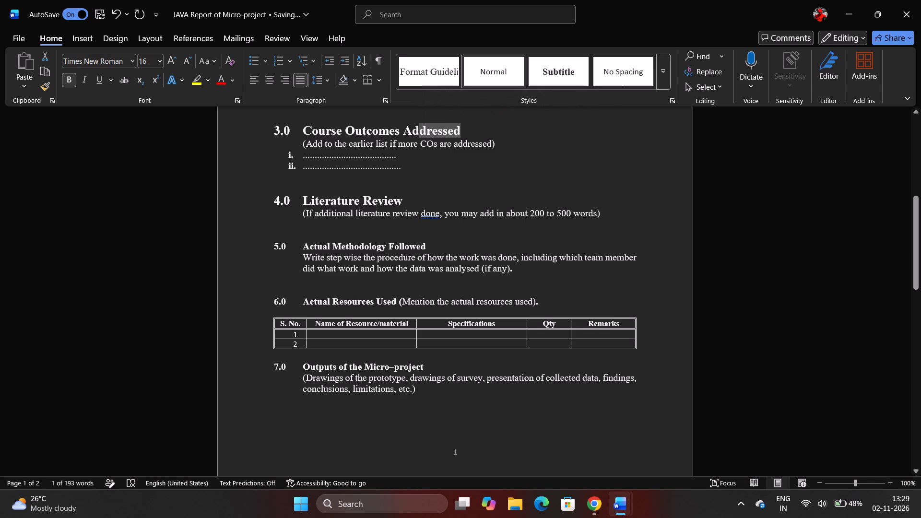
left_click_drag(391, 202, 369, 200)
Set the "5.0 Actual Methodology Followed" heading, including its number, to font size 16.
left_click(429, 245)
left_click_drag(429, 245, 275, 247)
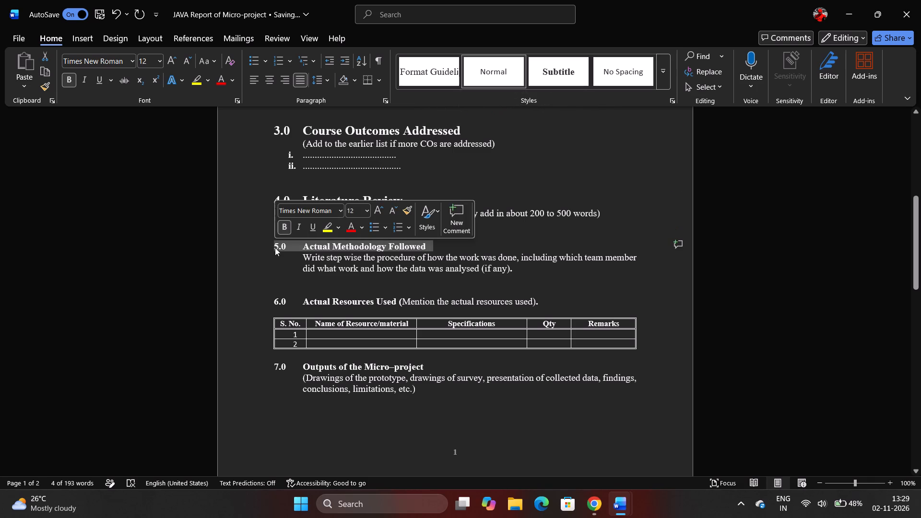
left_click(365, 209)
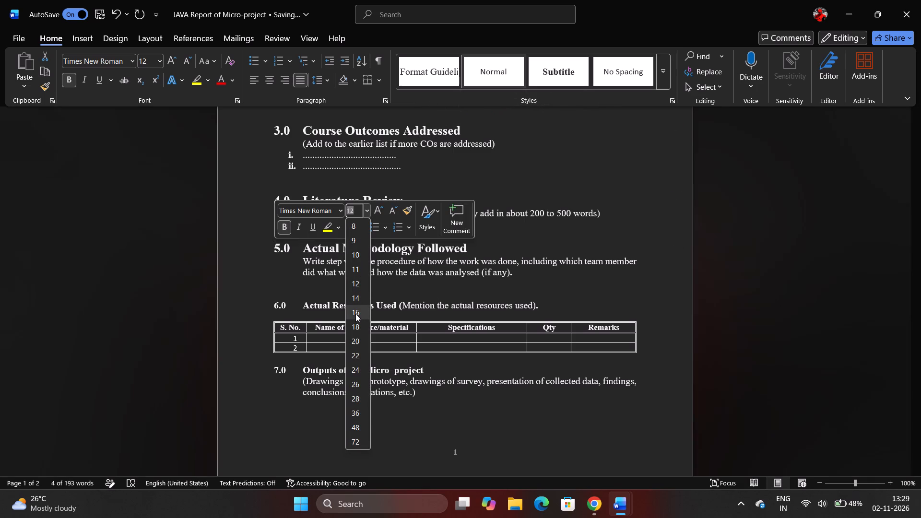
left_click(355, 314)
left_click(501, 260)
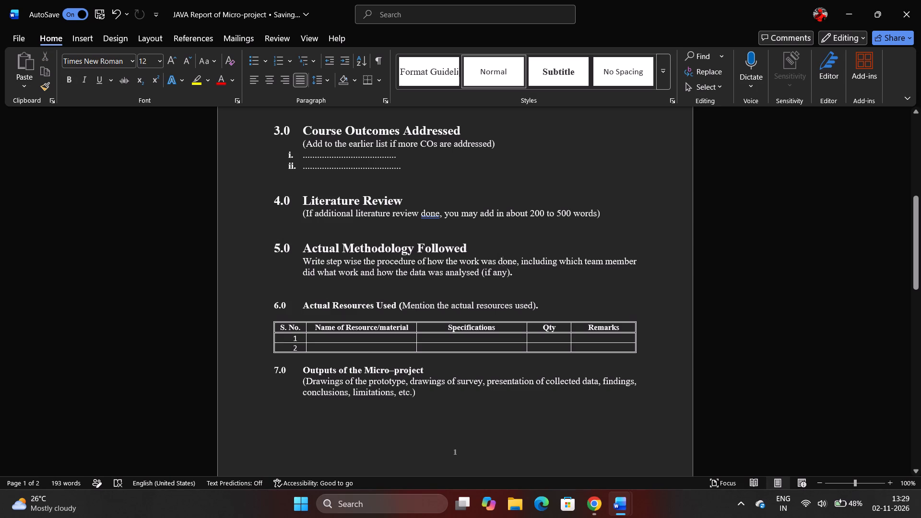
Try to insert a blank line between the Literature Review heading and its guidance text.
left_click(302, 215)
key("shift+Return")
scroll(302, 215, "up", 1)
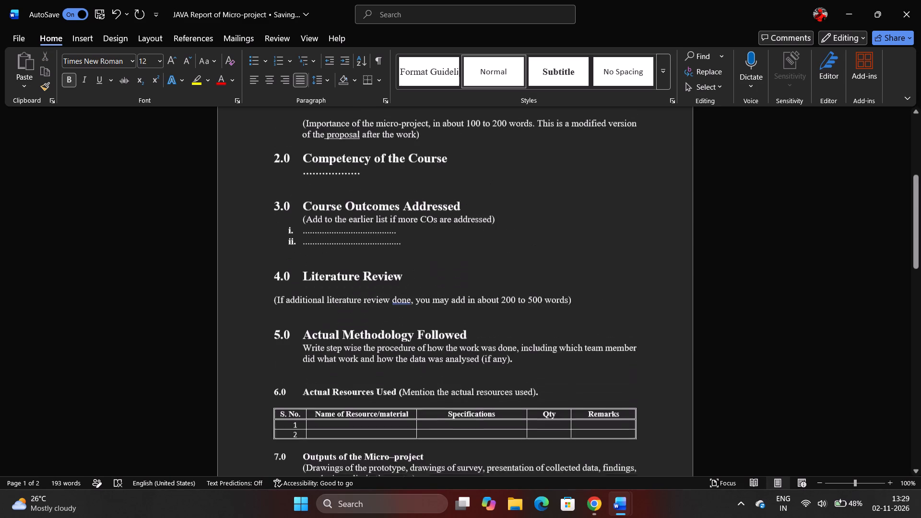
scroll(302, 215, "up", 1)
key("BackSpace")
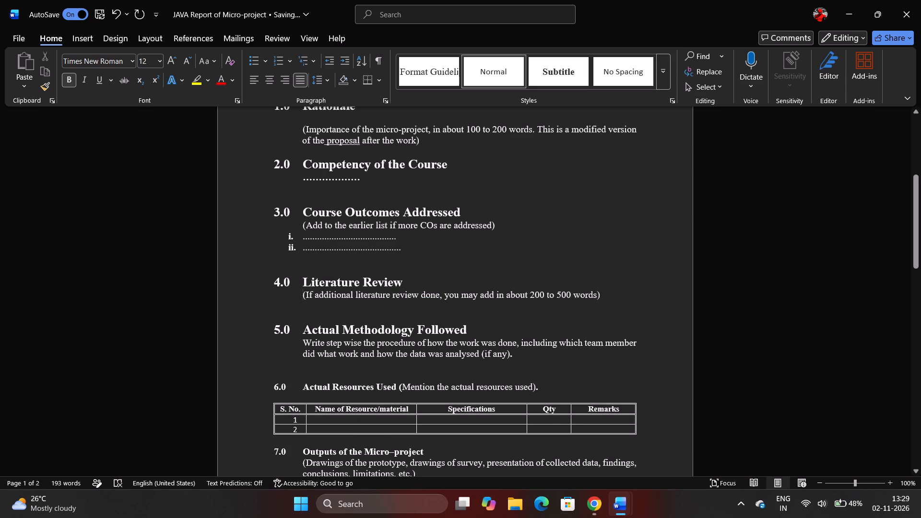
Insert a blank line between the "4.0 Literature Review" heading and its guidance text, and centre the guidance text.
key("shift+Return")
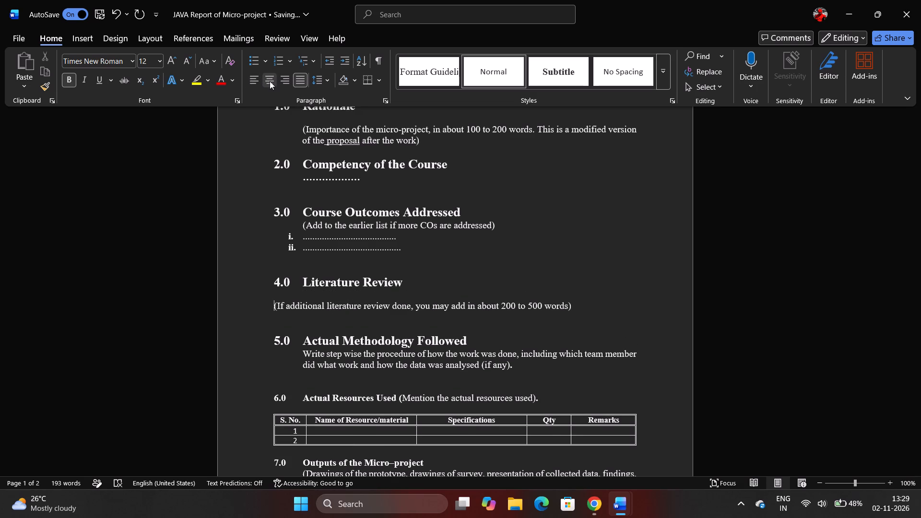
left_click(270, 81)
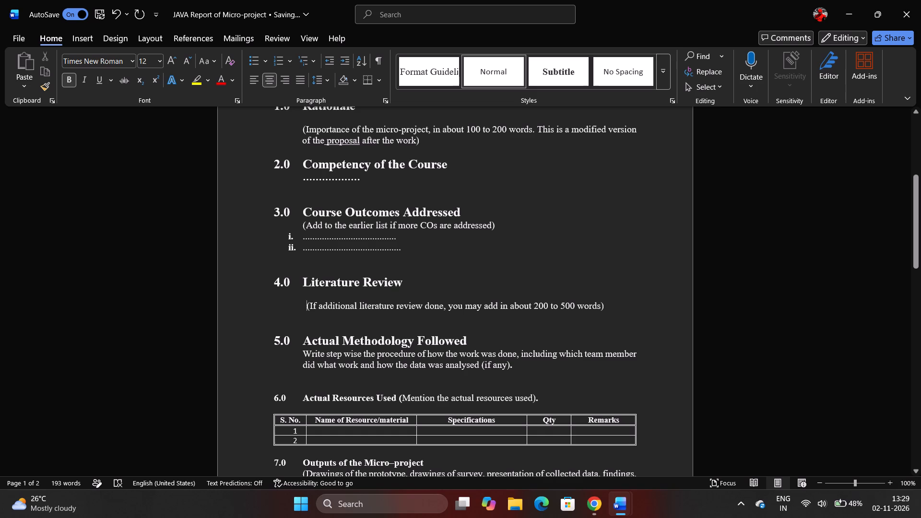
Insert a blank line between the "3.0 Course Outcomes Addressed" heading and its guidance text, and left-align the guidance text.
left_click(303, 225)
key("shift+Return")
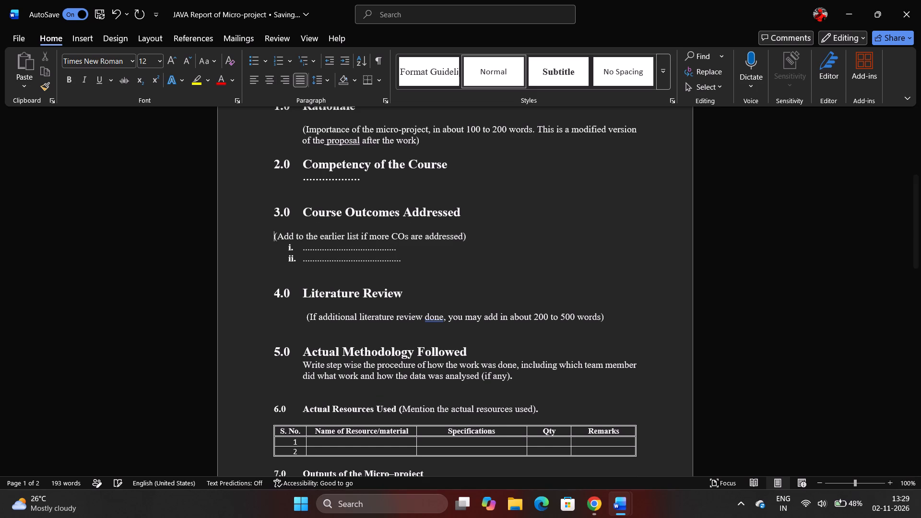
left_click(271, 83)
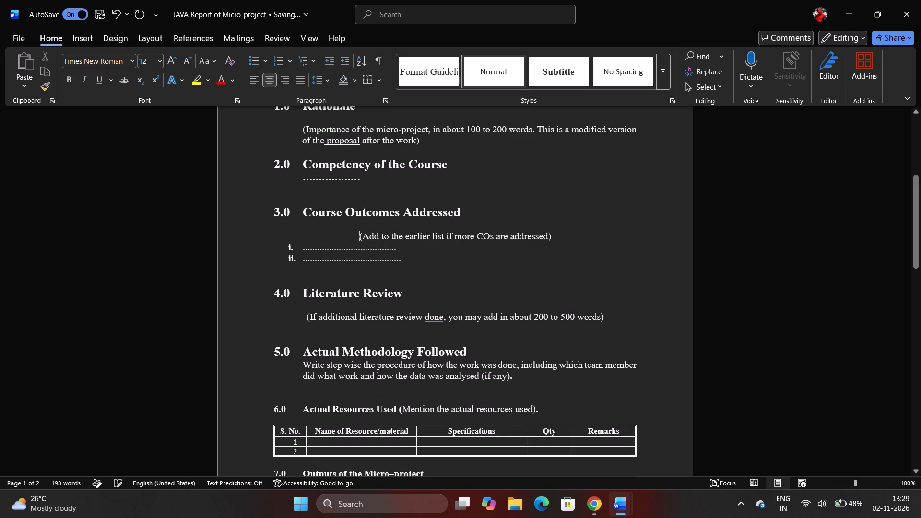
left_click(259, 83)
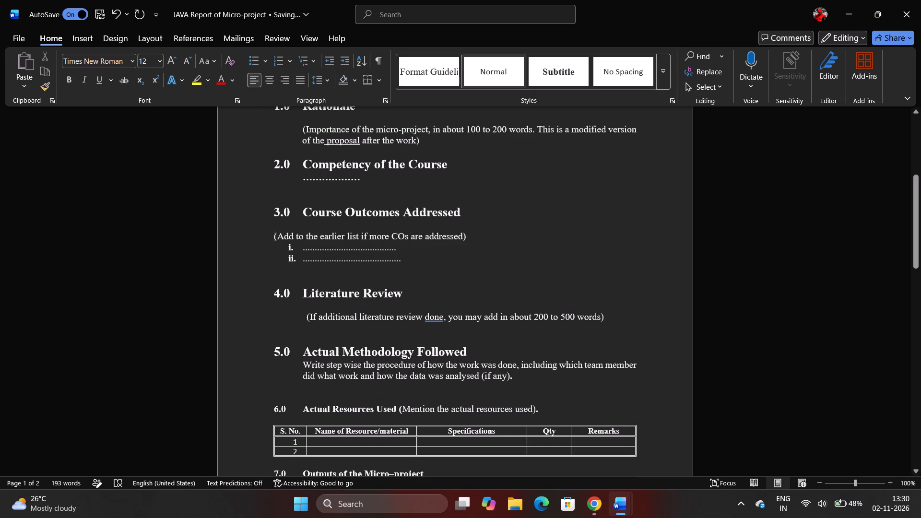
Delete the empty line directly above the "6.0 Actual Resources Used" heading.
scroll(302, 179, "up", 1)
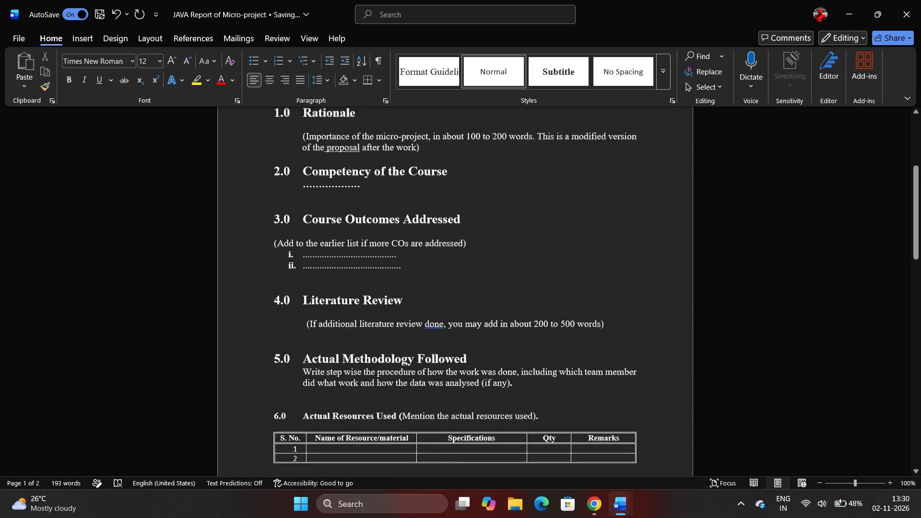
scroll(302, 179, "up", 1)
scroll(302, 179, "down", 5)
scroll(302, 179, "up", 1)
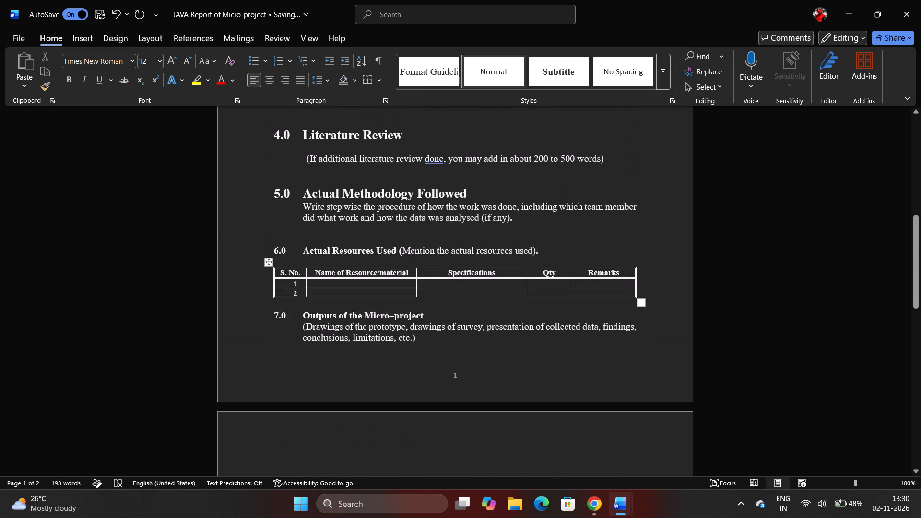
scroll(302, 179, "up", 1)
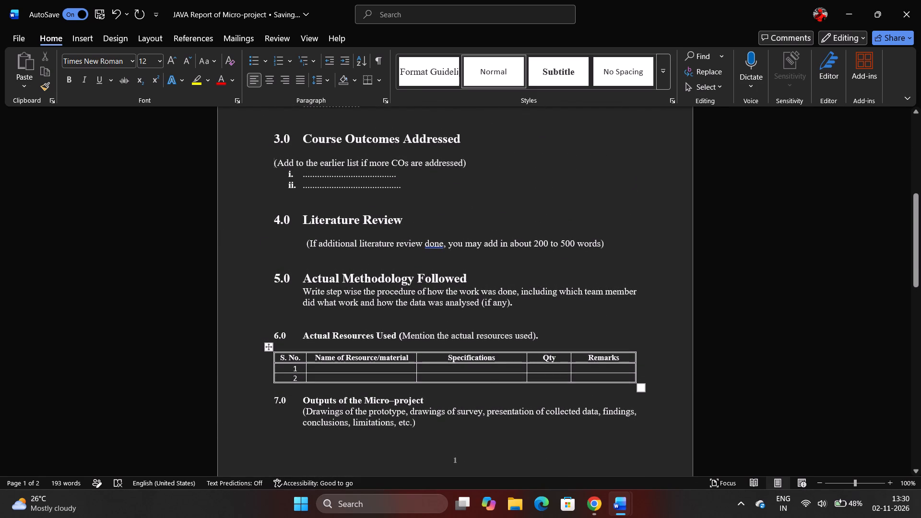
left_click(398, 320)
key("Up")
key("BackSpace")
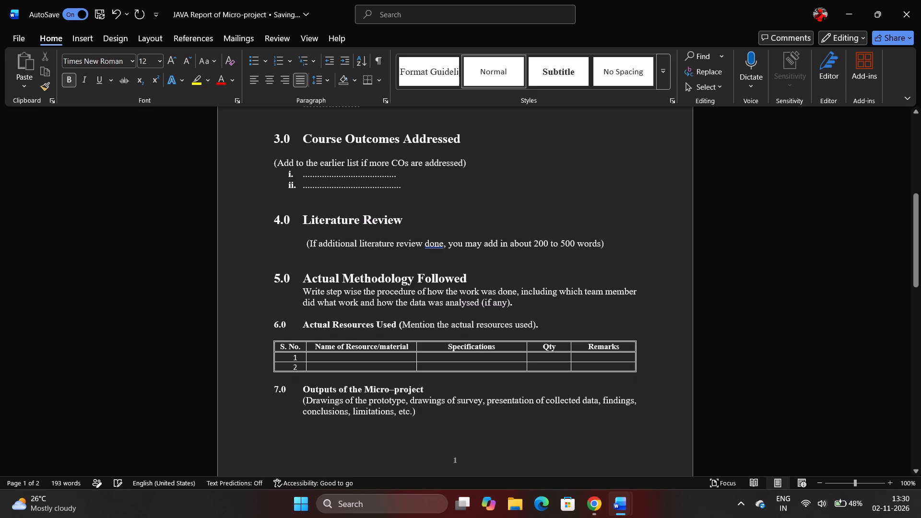
Insert a blank line between the "5.0 Actual Methodology Followed" heading and its guidance text.
left_click(305, 289)
key("shift+Return")
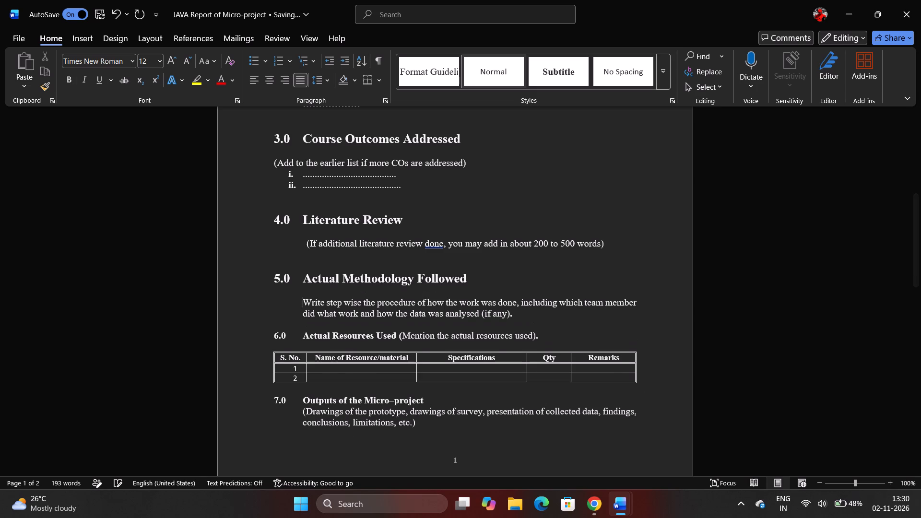
Delete the note "(Mention the actual resources used)." from the "6.0 Actual Resources Used" heading.
scroll(305, 289, "down", 2)
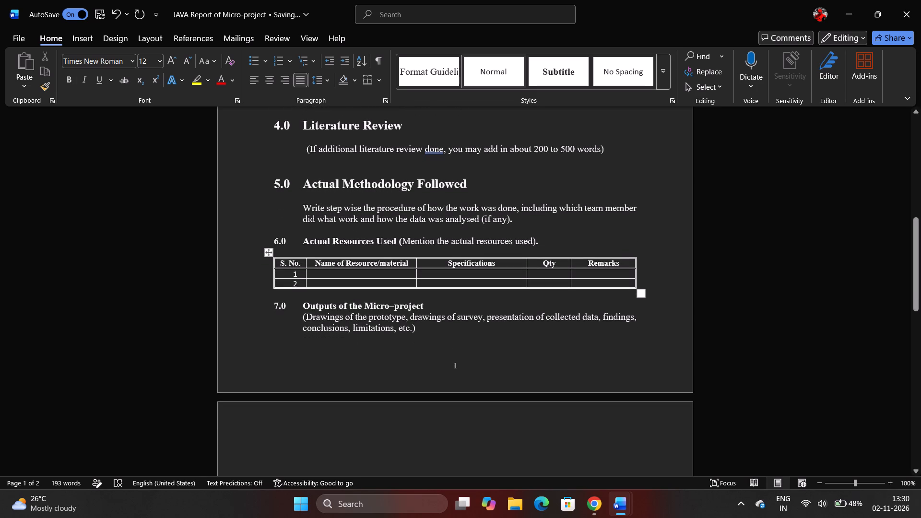
left_click_drag(539, 242, 401, 240)
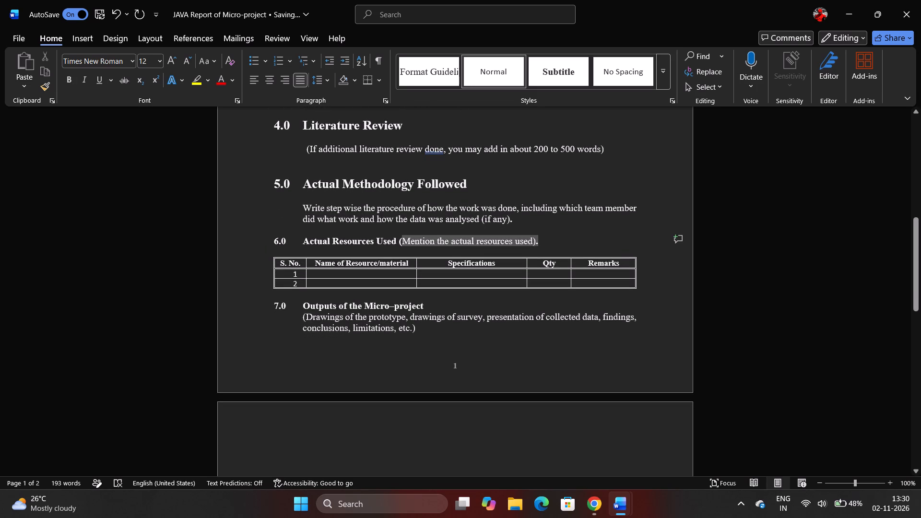
left_click_drag(401, 240, 402, 240)
key("BackSpace")
key("BackSpace")
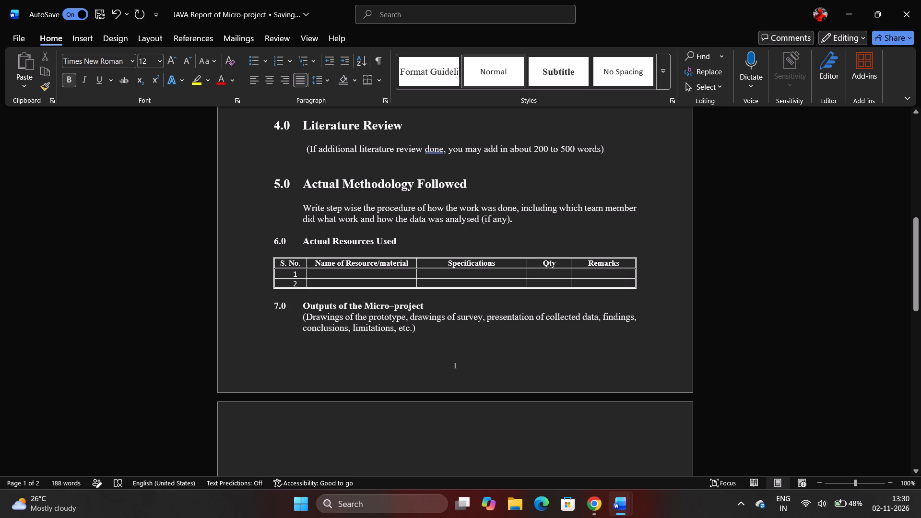
Set the "6.0 Actual Resources Used" heading, including its number, to font size 16.
left_click(396, 241)
left_click_drag(398, 242, 272, 240)
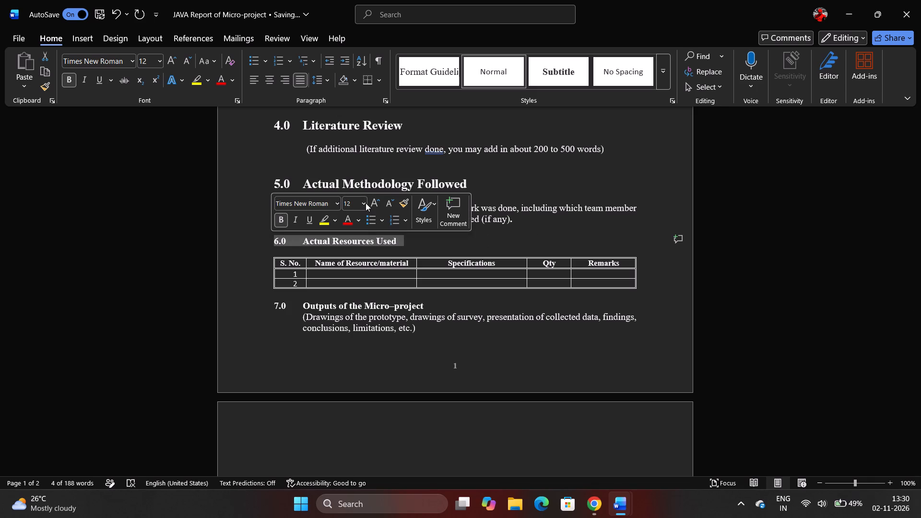
left_click(365, 203)
left_click(363, 302)
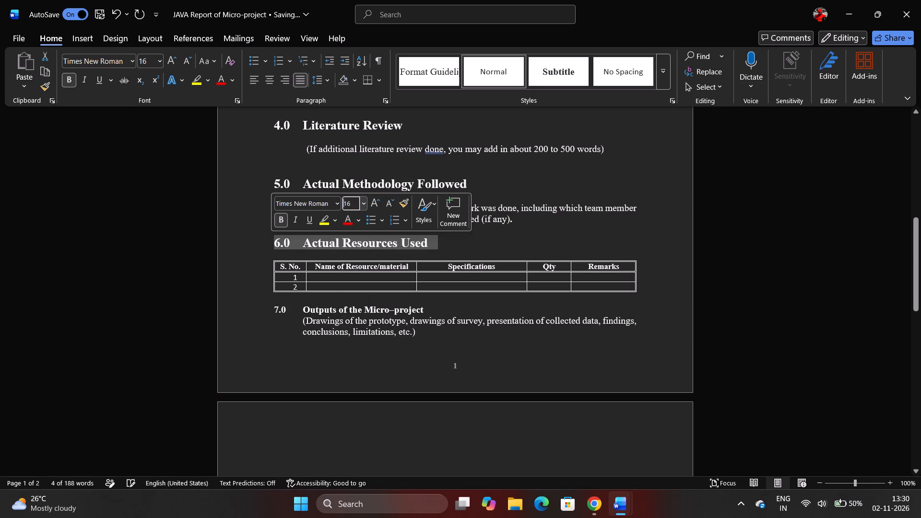
Set all the text in the resources table under section 6.0 to font size 12.
left_click(279, 265)
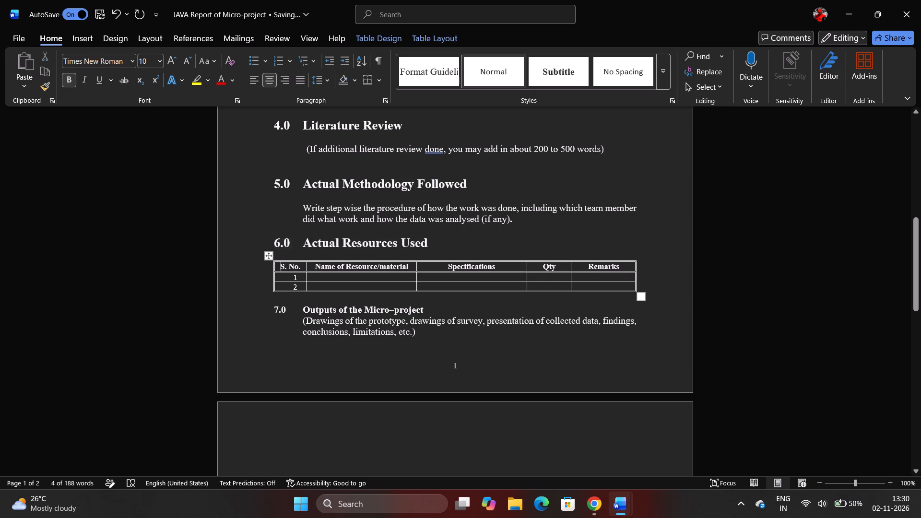
left_click_drag(279, 265, 628, 286)
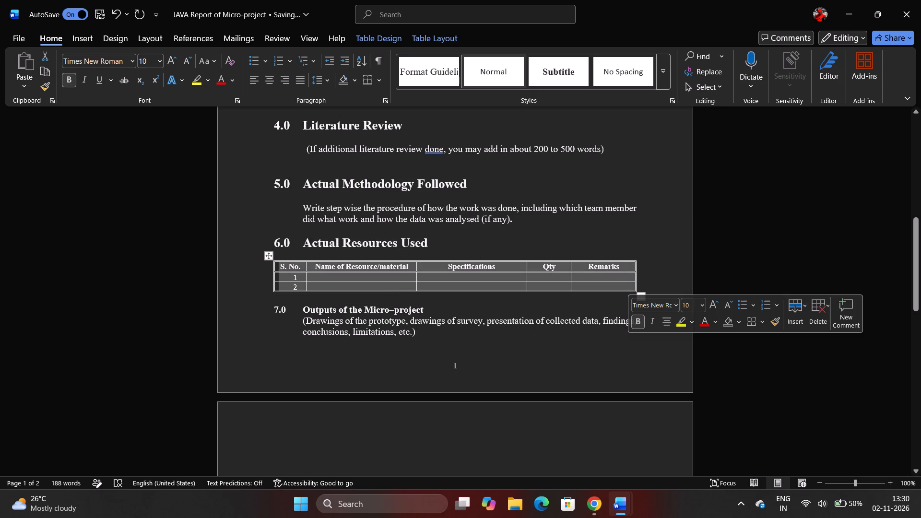
left_click(705, 305)
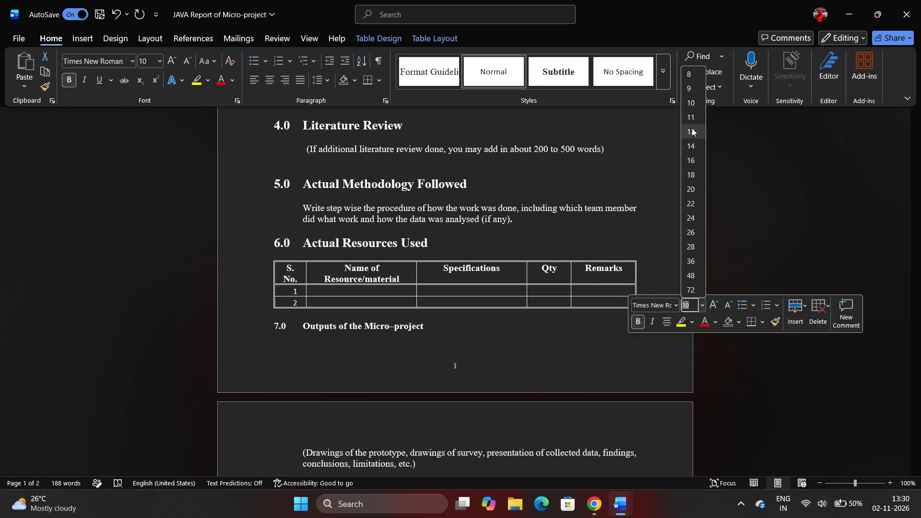
left_click(692, 128)
Set the "7.0 Outputs of the Micro–project" heading, including its number, to font size 16.
left_click(429, 326)
left_click_drag(429, 326, 239, 327)
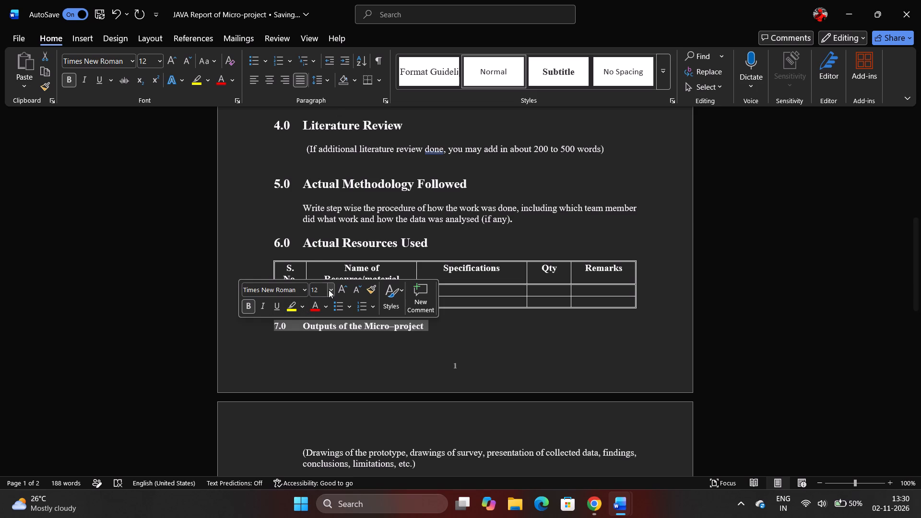
left_click(329, 290)
left_click(319, 147)
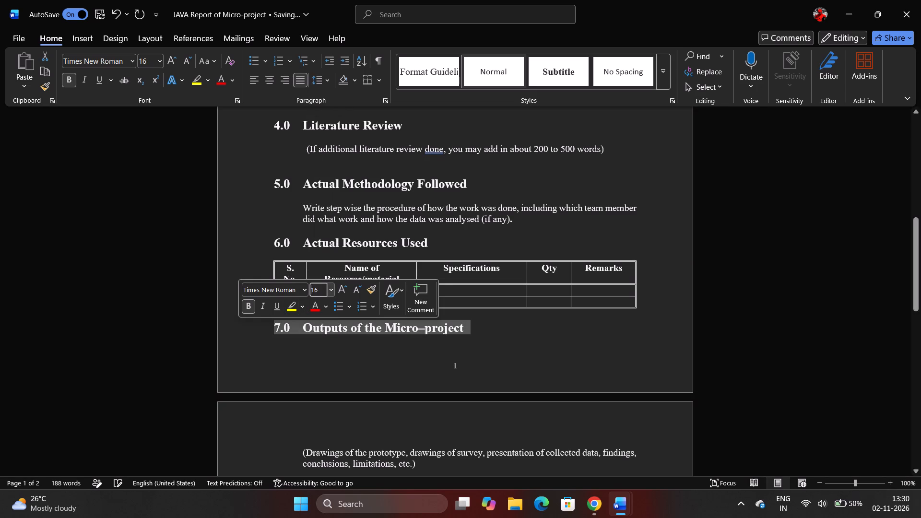
left_click(333, 355)
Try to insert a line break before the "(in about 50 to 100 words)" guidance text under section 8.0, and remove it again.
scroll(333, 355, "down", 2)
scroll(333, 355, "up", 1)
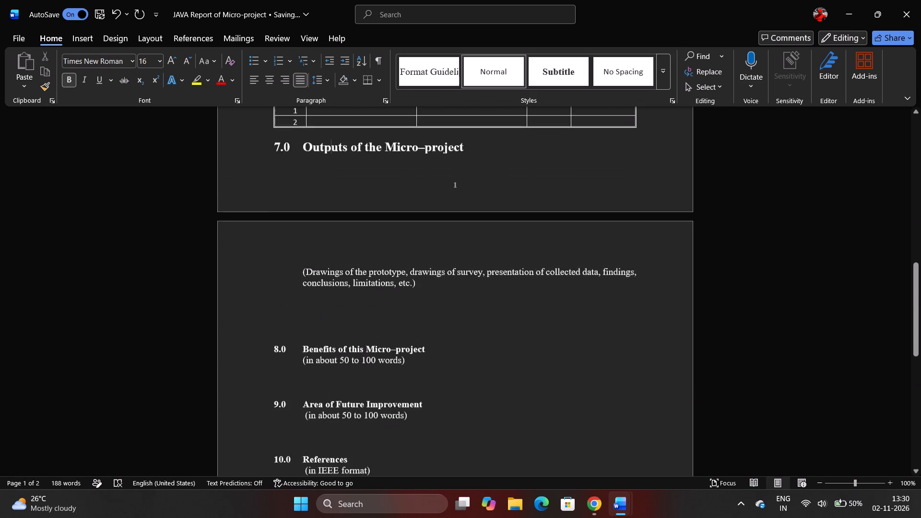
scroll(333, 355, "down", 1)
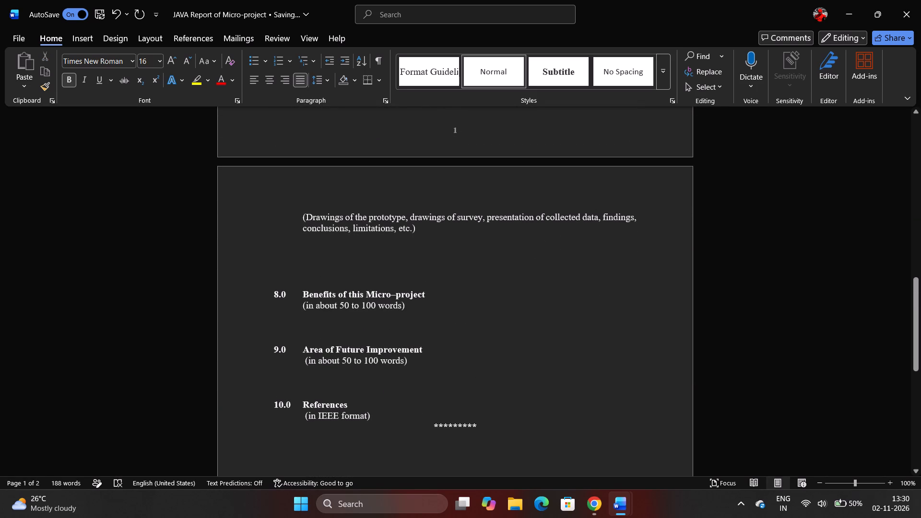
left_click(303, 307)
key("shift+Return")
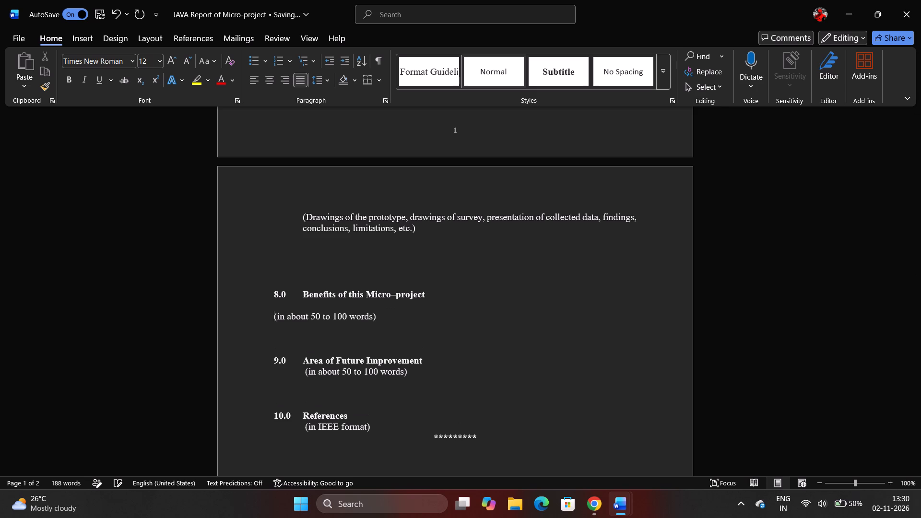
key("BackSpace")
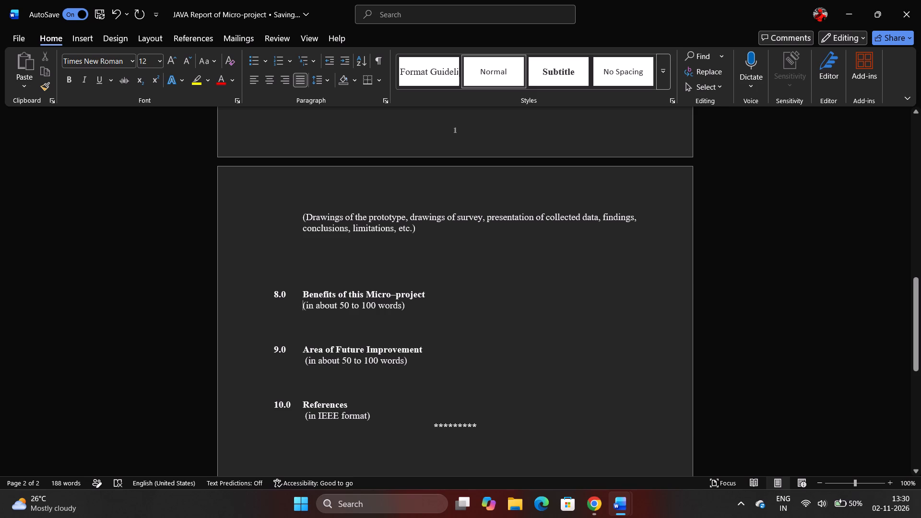
Insert a blank line after the "8.0 Benefits of this Micro–project" heading with a line break at the heading's end.
left_click(434, 291)
key("shift+Return")
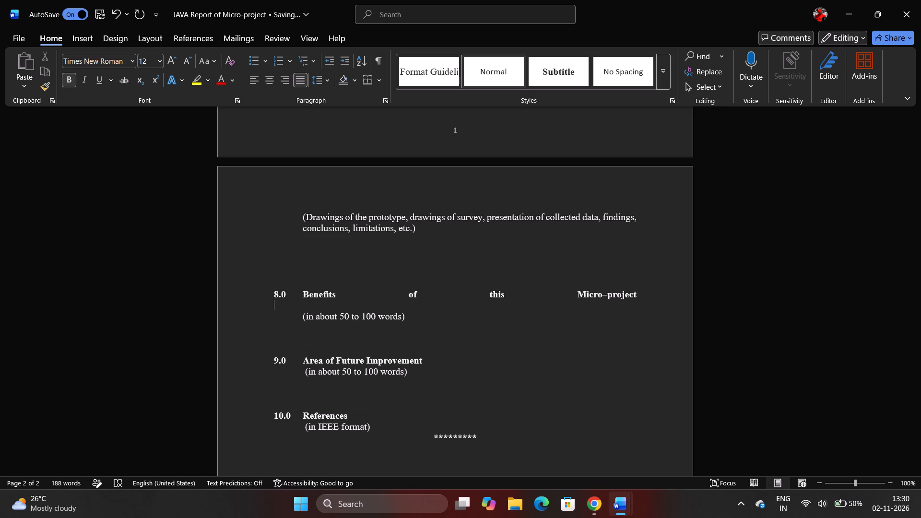
Left-align the "8.0 Benefits of this Micro–project" heading and set it, including its number, to font size 16.
left_click_drag(647, 289, 267, 302)
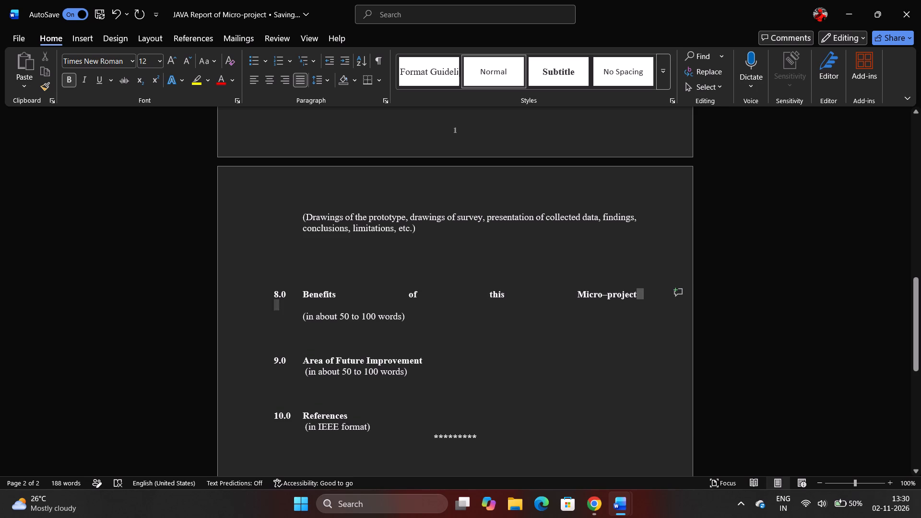
left_click_drag(267, 302, 245, 296)
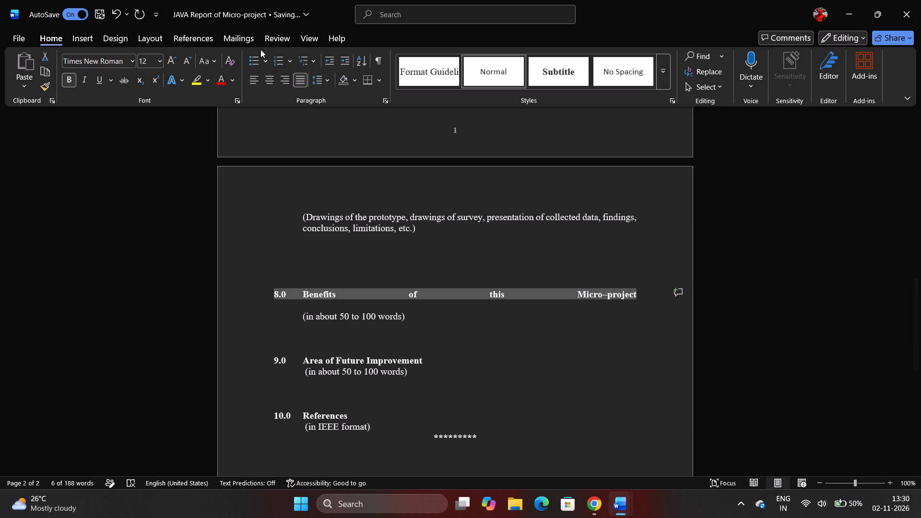
left_click(249, 85)
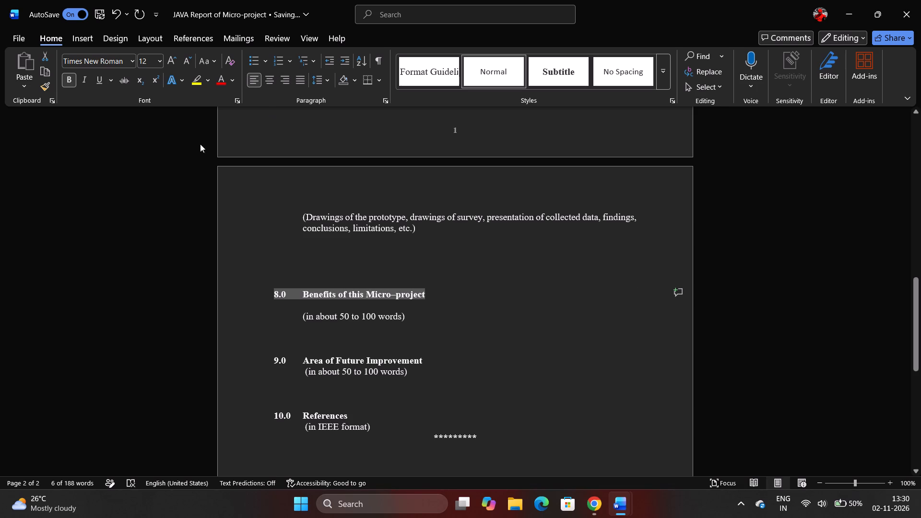
left_click(161, 60)
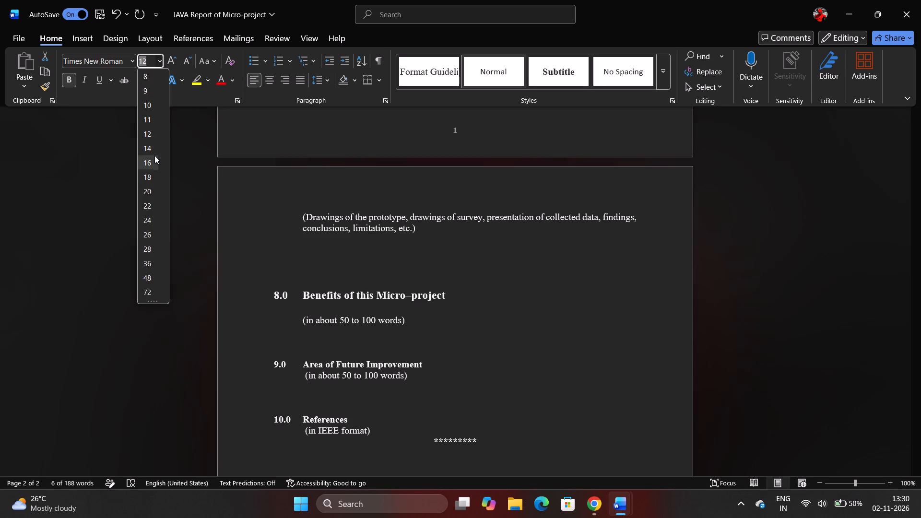
left_click(154, 155)
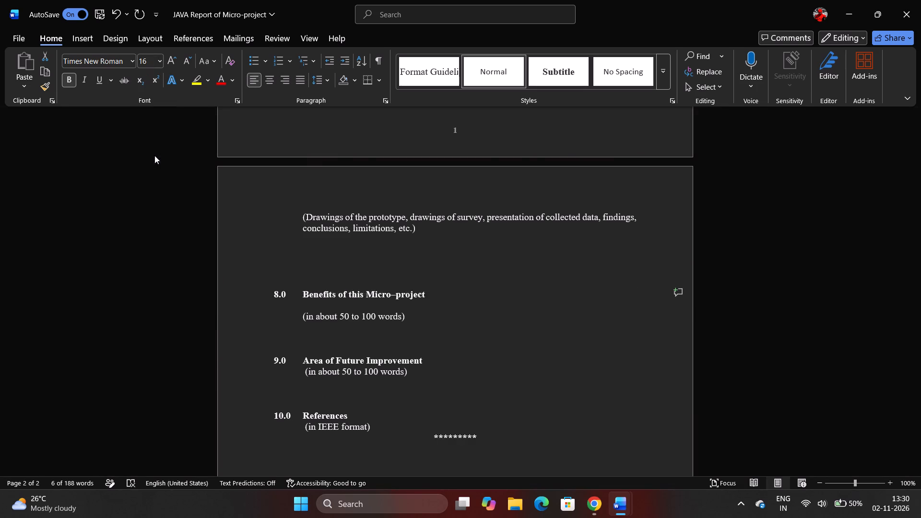
Insert a blank line after the "9.0 Area of Future Improvement" heading with a line break at the heading's end.
left_click(426, 366)
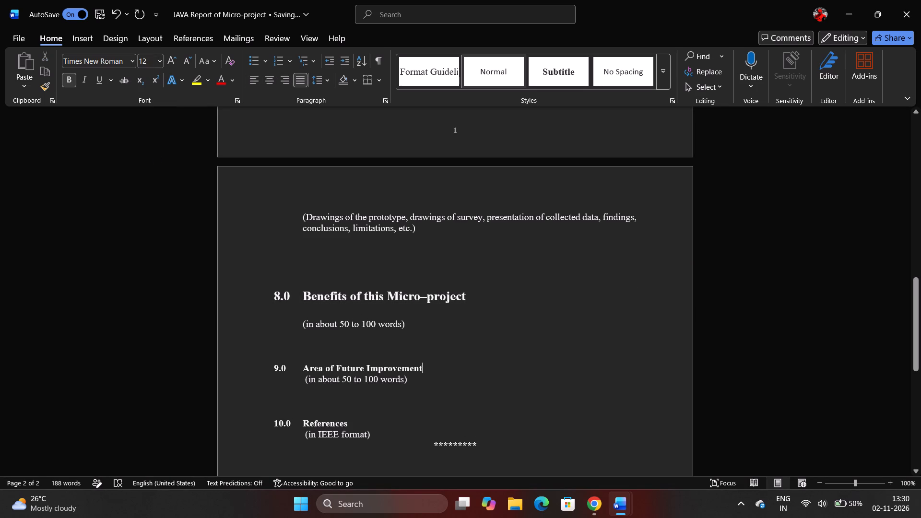
key("shift+Return")
Set the "9.0 Area of Future Improvement" heading, including its number, to font size 16 and left-align it.
left_click(638, 364)
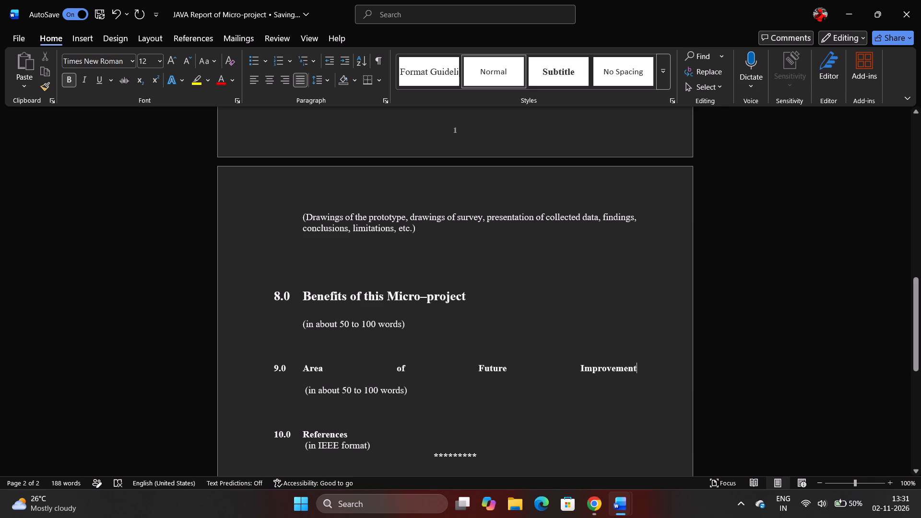
left_click_drag(638, 364, 263, 370)
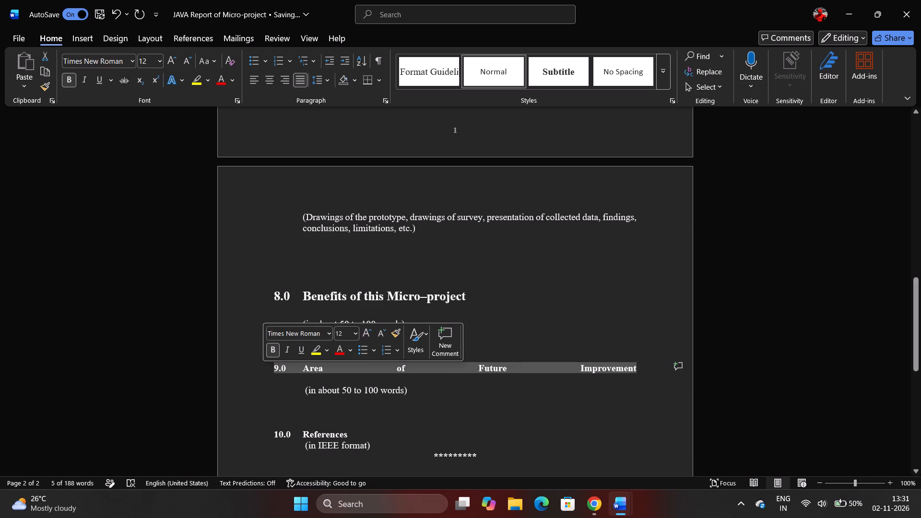
left_click(356, 332)
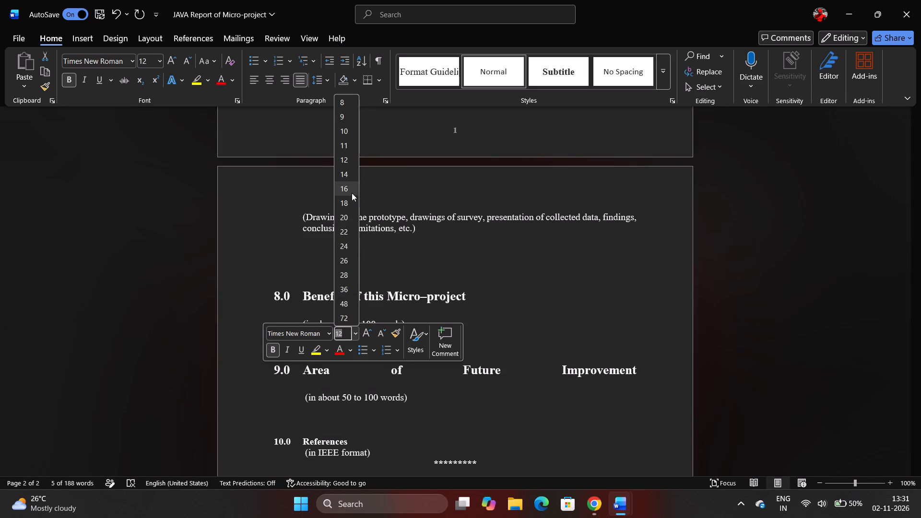
left_click(352, 193)
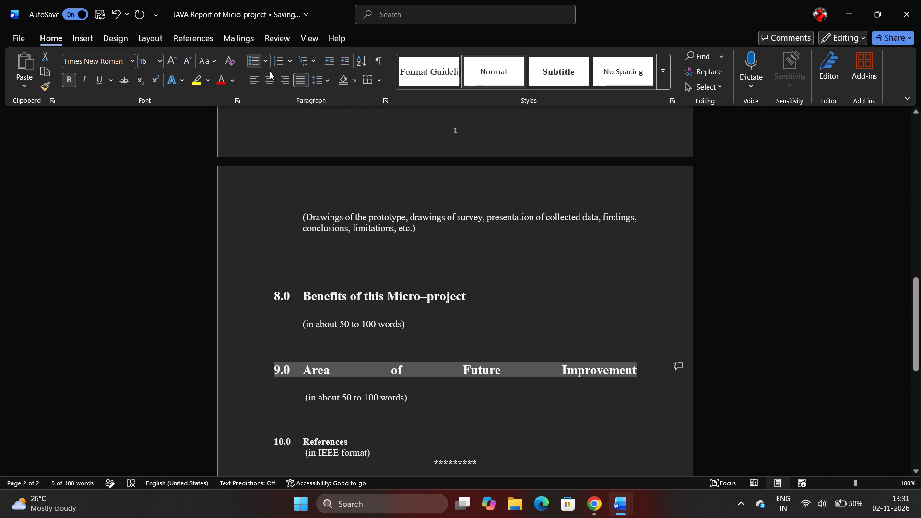
left_click(255, 82)
Insert a blank line after the "10.0 References" heading with a line break at the heading's end.
scroll(376, 362, "down", 2)
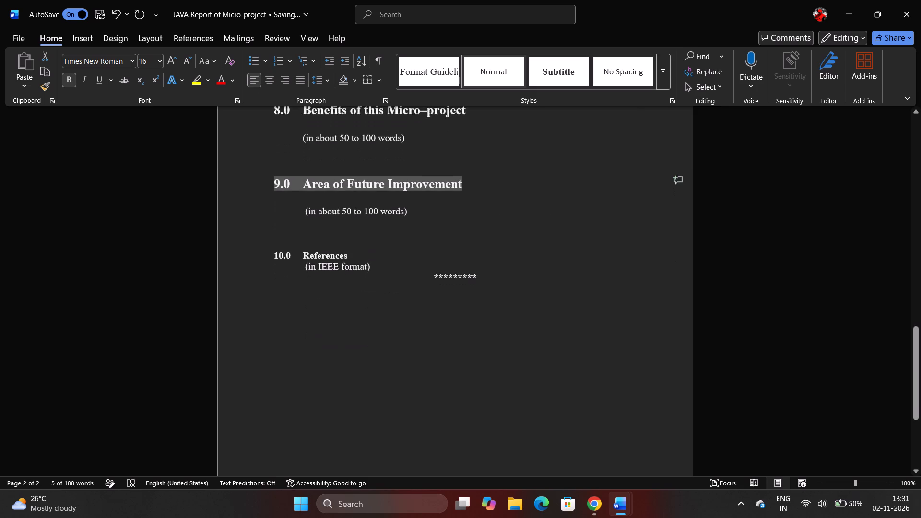
left_click(351, 247)
key("shift+Return")
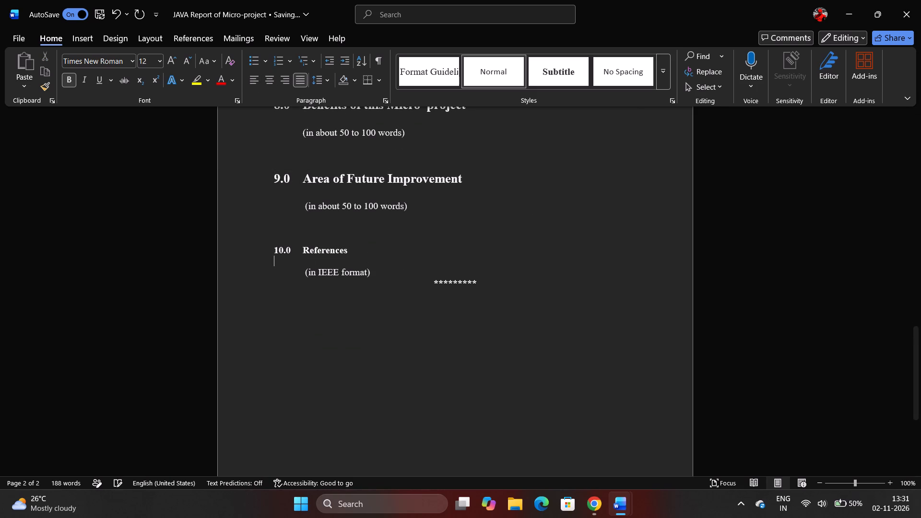
Set the "10.0 References" heading, including its number, to font size 16.
left_click_drag(349, 249, 260, 253)
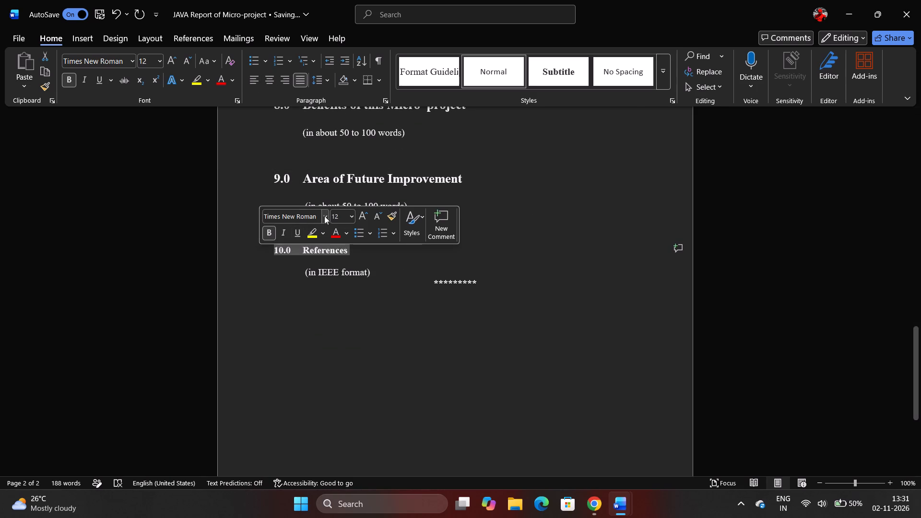
left_click(353, 216)
left_click(346, 323)
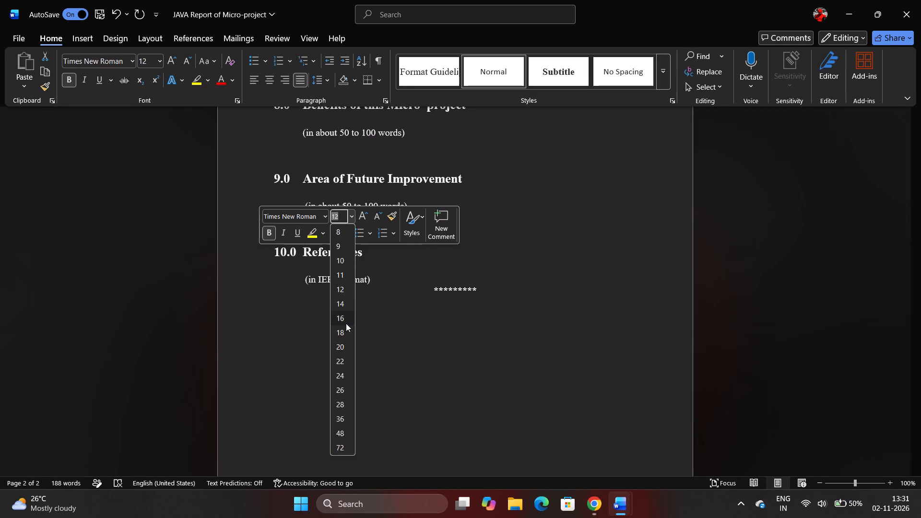
left_click(306, 260)
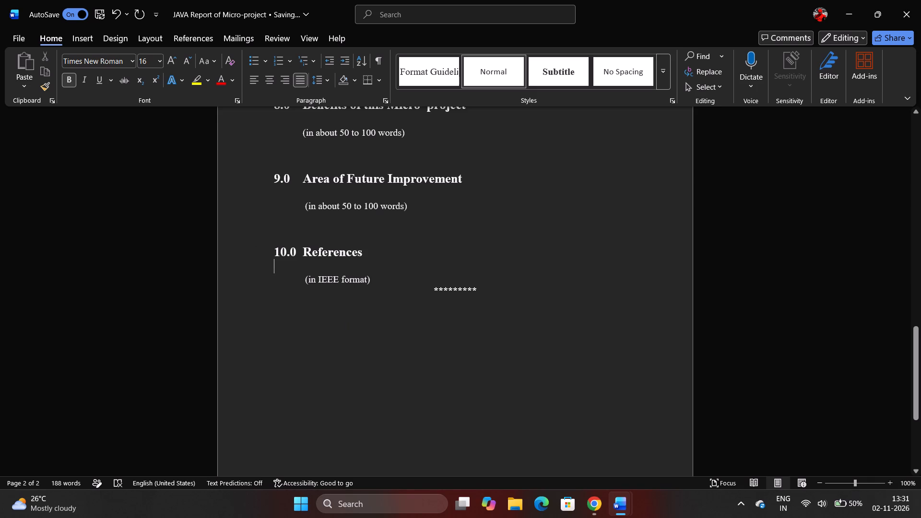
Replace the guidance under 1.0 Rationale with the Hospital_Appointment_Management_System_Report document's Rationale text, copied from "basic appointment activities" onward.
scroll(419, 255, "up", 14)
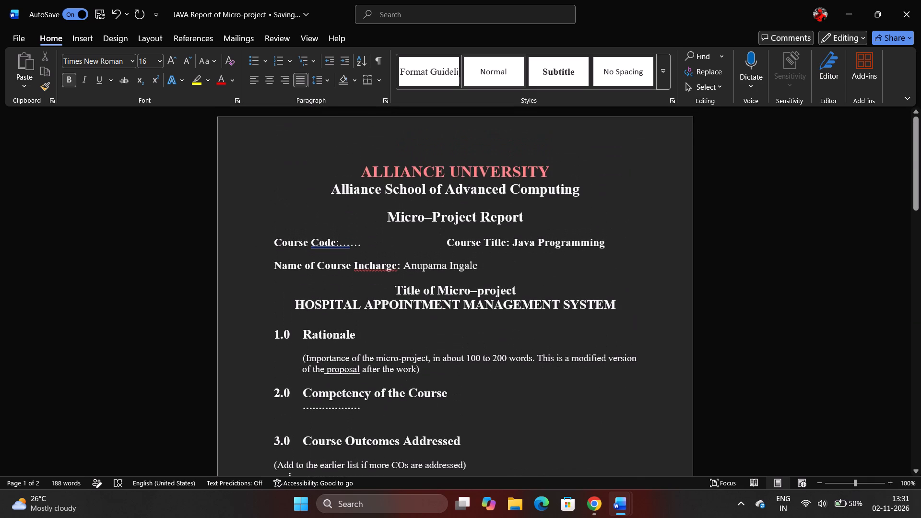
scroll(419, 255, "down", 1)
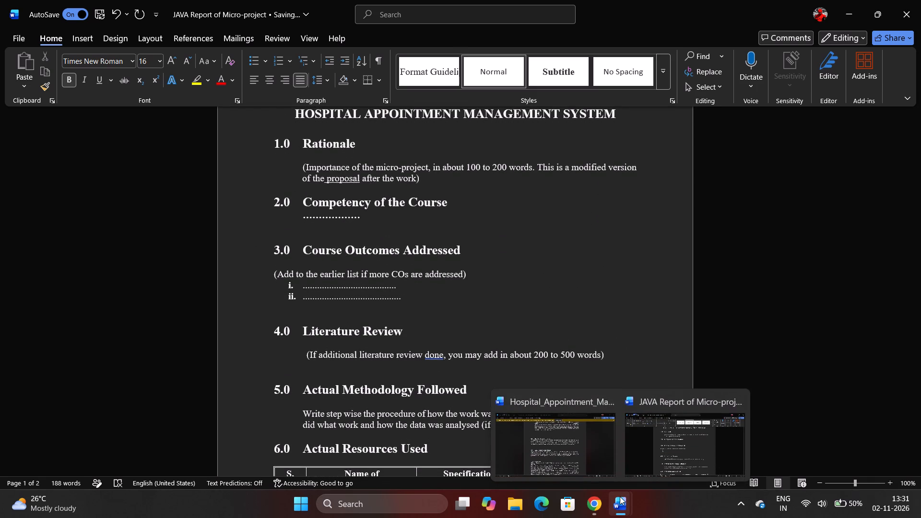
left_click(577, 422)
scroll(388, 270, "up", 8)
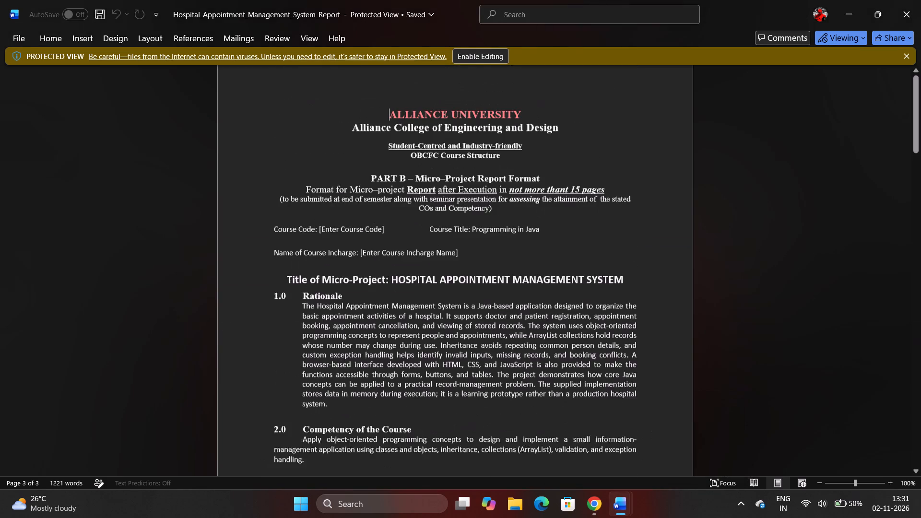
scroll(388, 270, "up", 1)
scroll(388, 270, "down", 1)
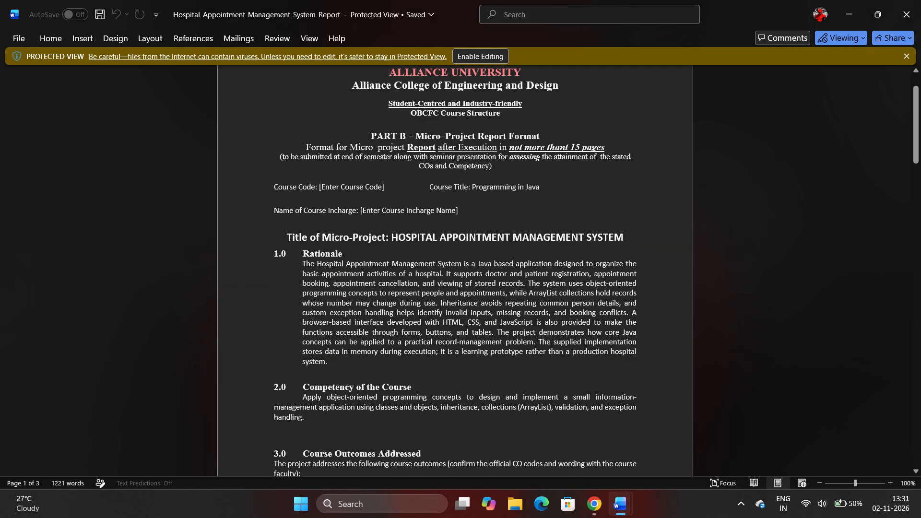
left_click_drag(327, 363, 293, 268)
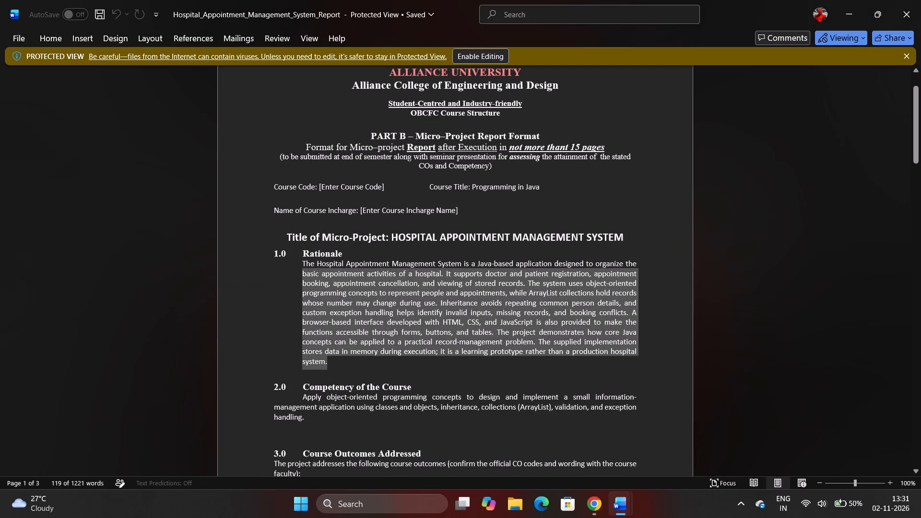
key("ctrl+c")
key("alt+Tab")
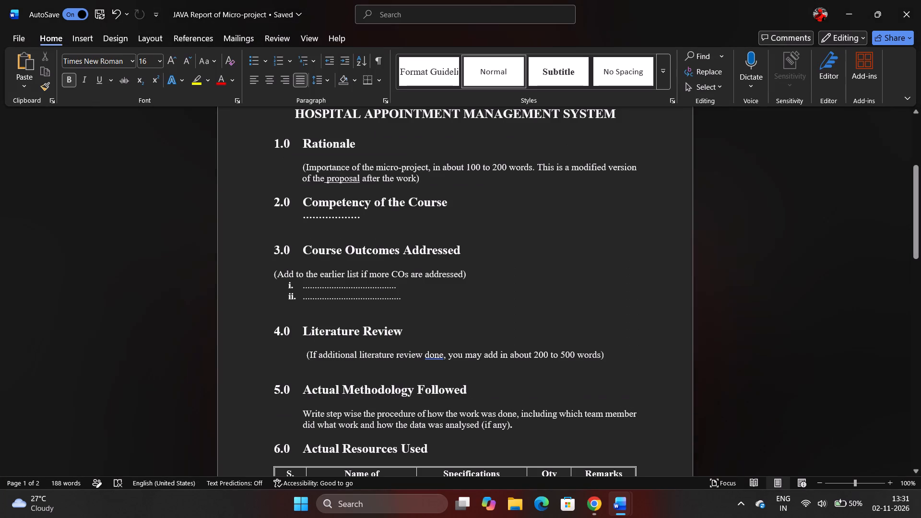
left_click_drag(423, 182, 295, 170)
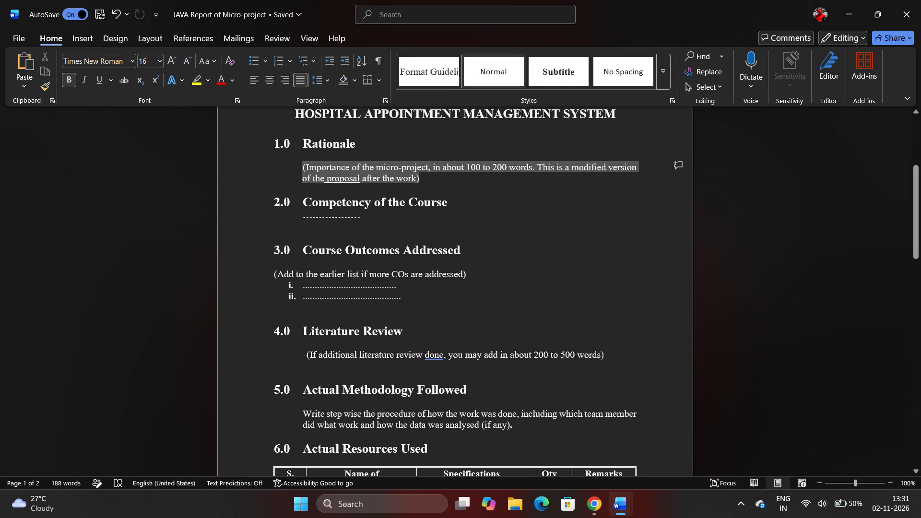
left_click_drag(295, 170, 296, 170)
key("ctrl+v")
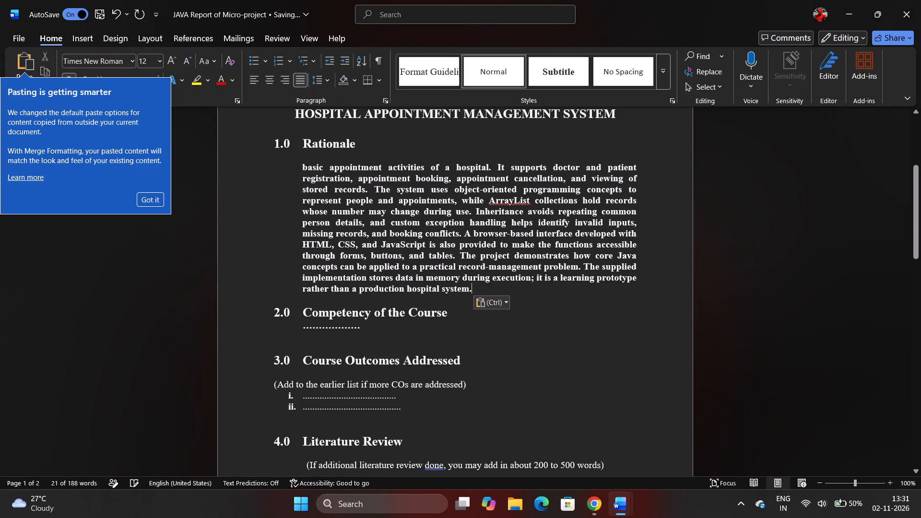
Replace the text under 1.0 Rationale with the complete paragraph from the Hospital_Appointment_Management_System_Report document, starting at "The Hospital Appointment Management System".
left_click_drag(473, 286, 285, 167)
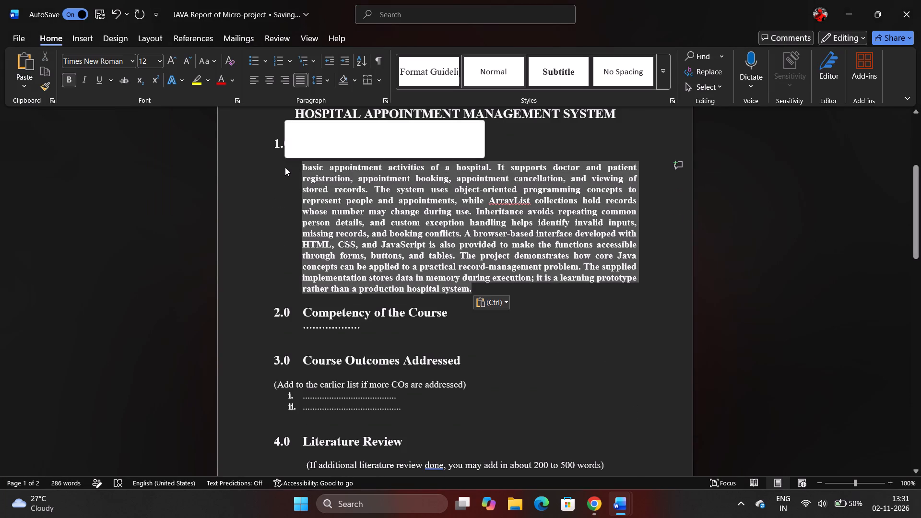
key("alt+Tab")
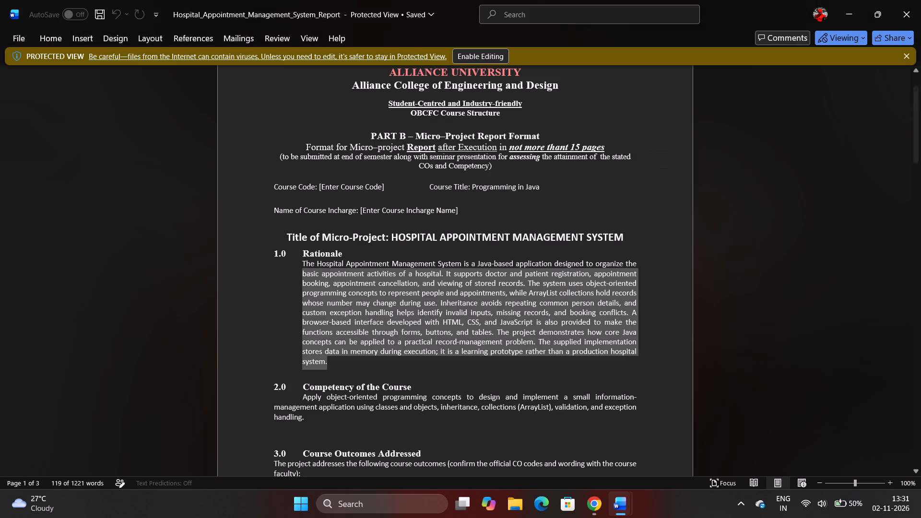
left_click(331, 366)
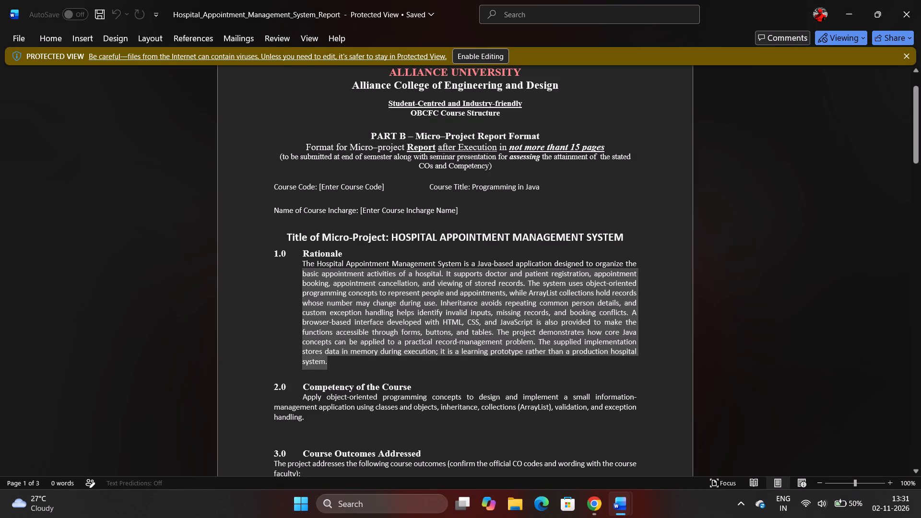
left_click_drag(331, 366, 298, 264)
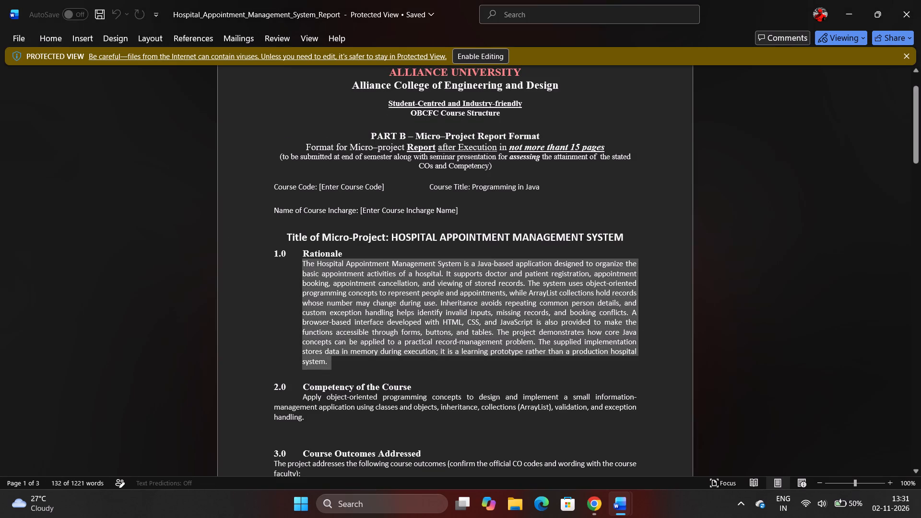
key("ctrl+c")
key("alt+Tab")
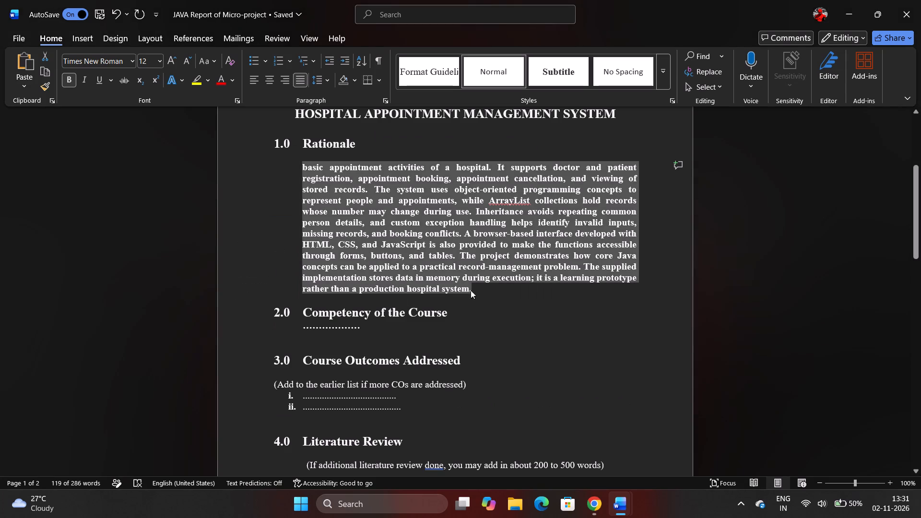
left_click(475, 288)
left_click_drag(475, 288, 291, 168)
left_click_drag(291, 168, 291, 169)
key("ctrl+v")
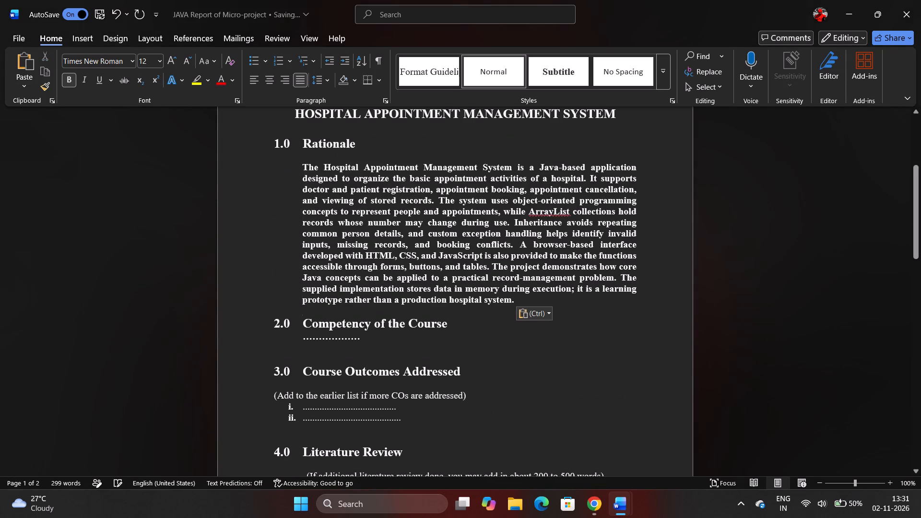
Remove the bold formatting from the pasted Rationale paragraph and left-align it.
left_click(522, 294)
left_click_drag(522, 294, 298, 192)
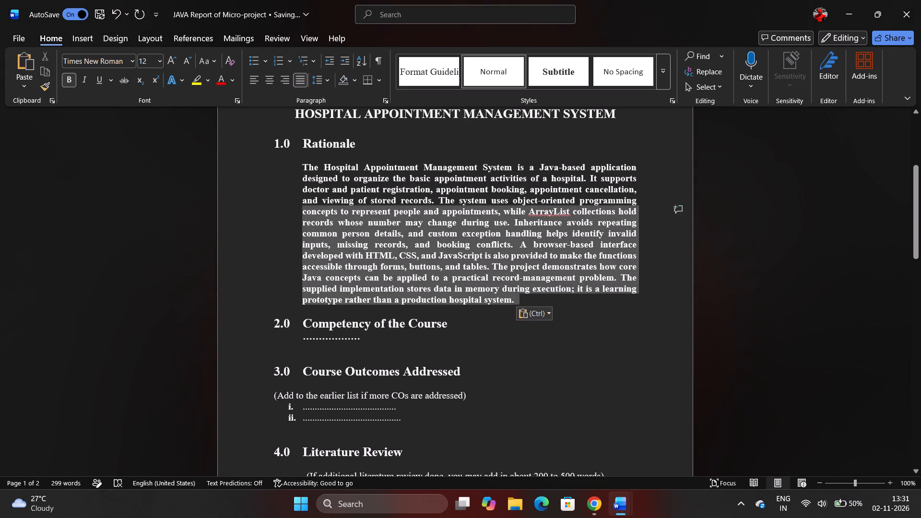
left_click_drag(298, 192, 302, 166)
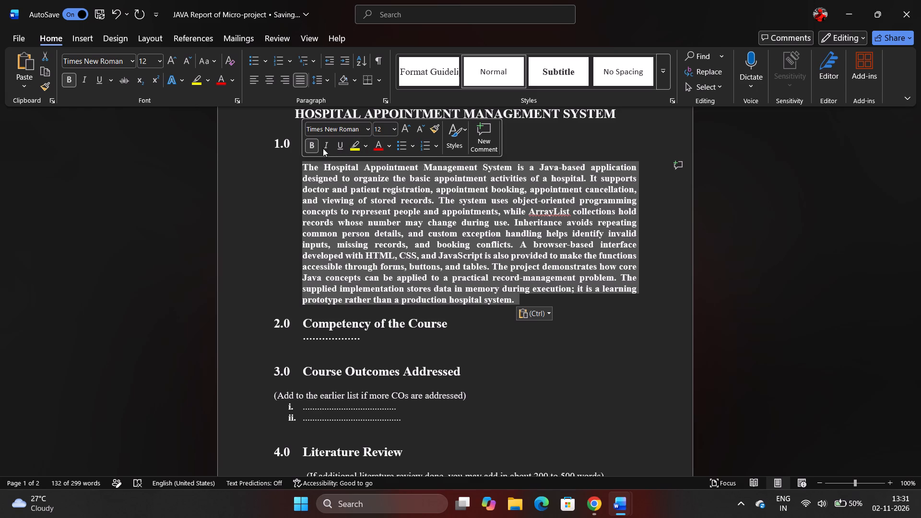
left_click(311, 147)
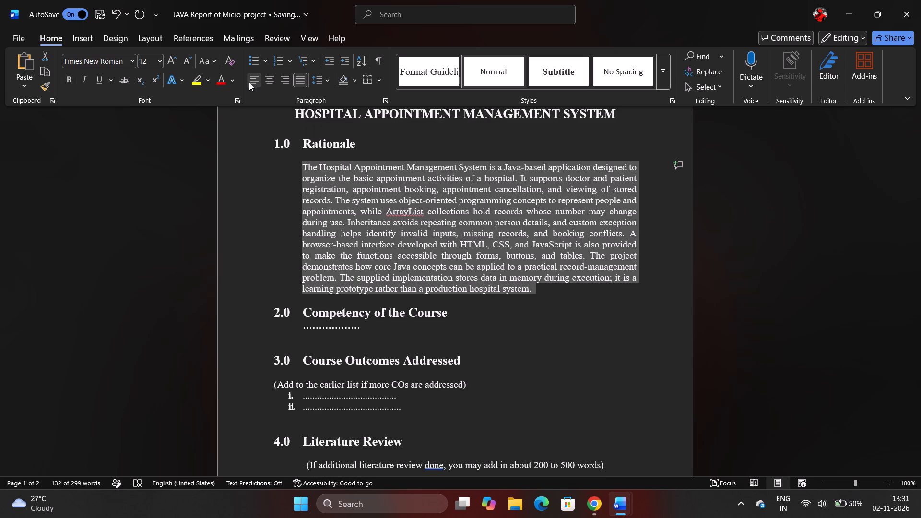
left_click(249, 82)
left_click(365, 266)
Copy the paragraph under 2.0 Competency of the Course from the Hospital_Appointment_Management_System_Report document and return to the JAVA report.
scroll(365, 266, "down", 1)
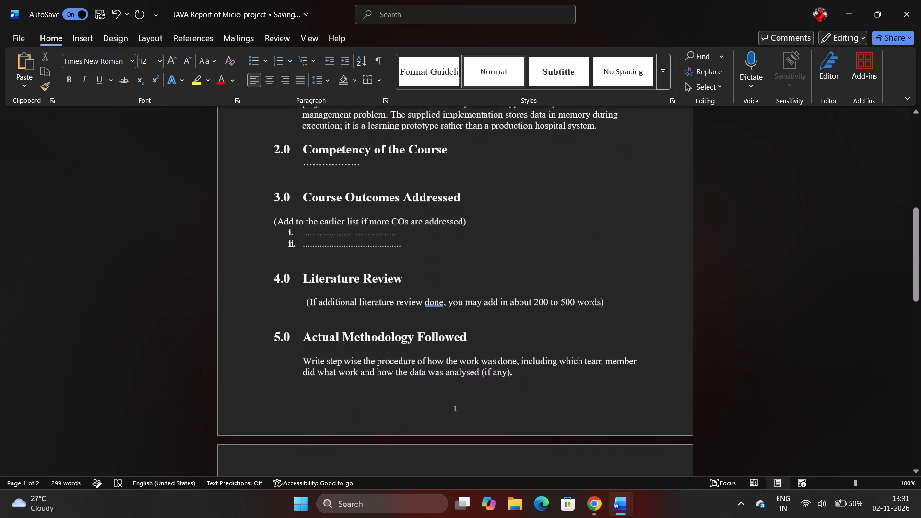
scroll(365, 266, "down", 1)
key("alt+Tab")
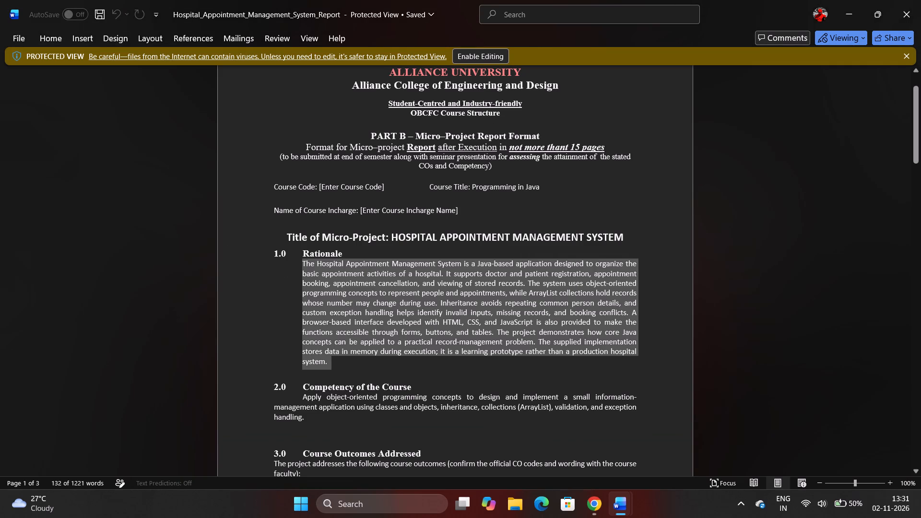
left_click_drag(306, 419, 300, 400)
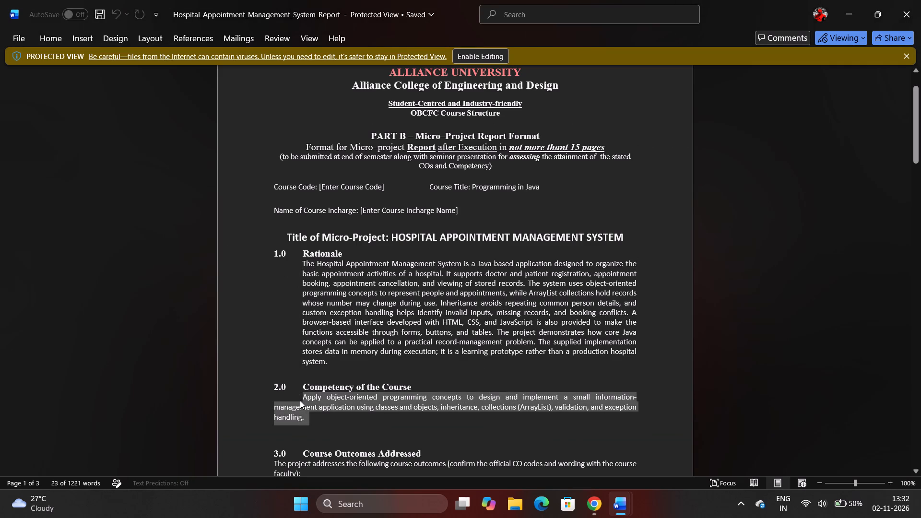
key("ctrl+c")
key("alt+Tab")
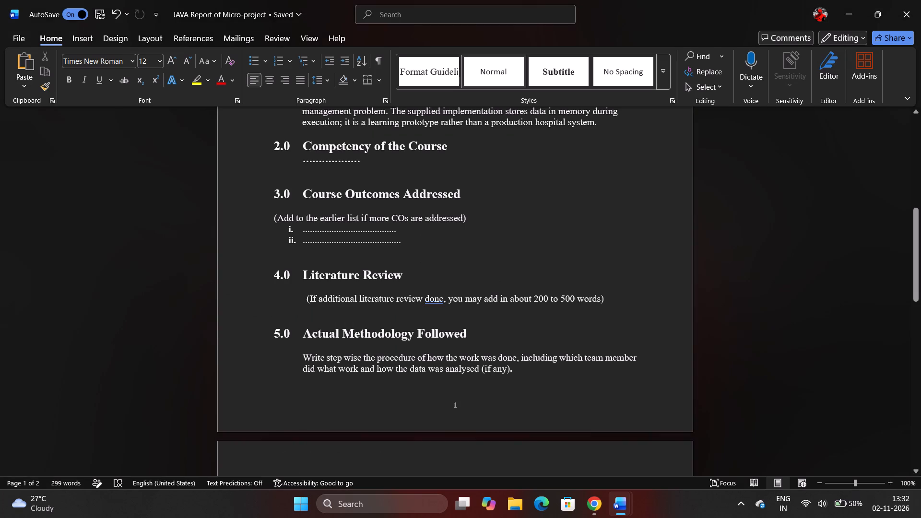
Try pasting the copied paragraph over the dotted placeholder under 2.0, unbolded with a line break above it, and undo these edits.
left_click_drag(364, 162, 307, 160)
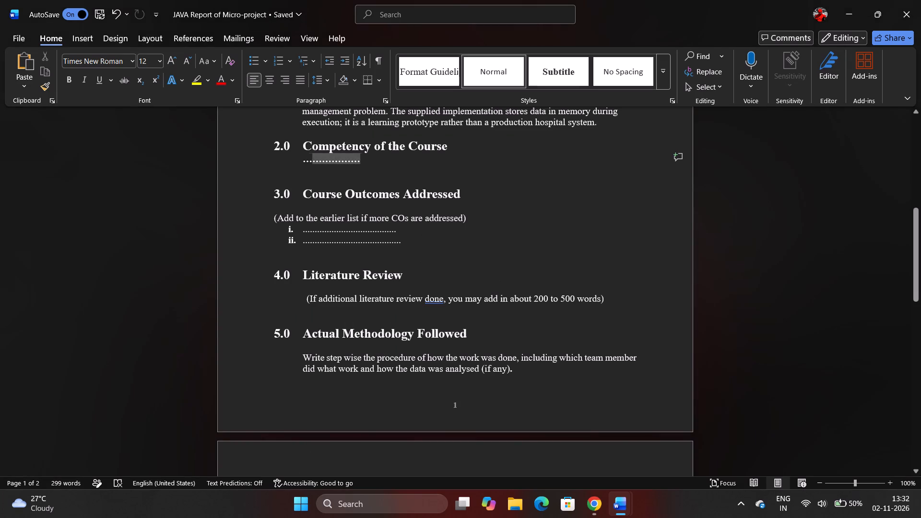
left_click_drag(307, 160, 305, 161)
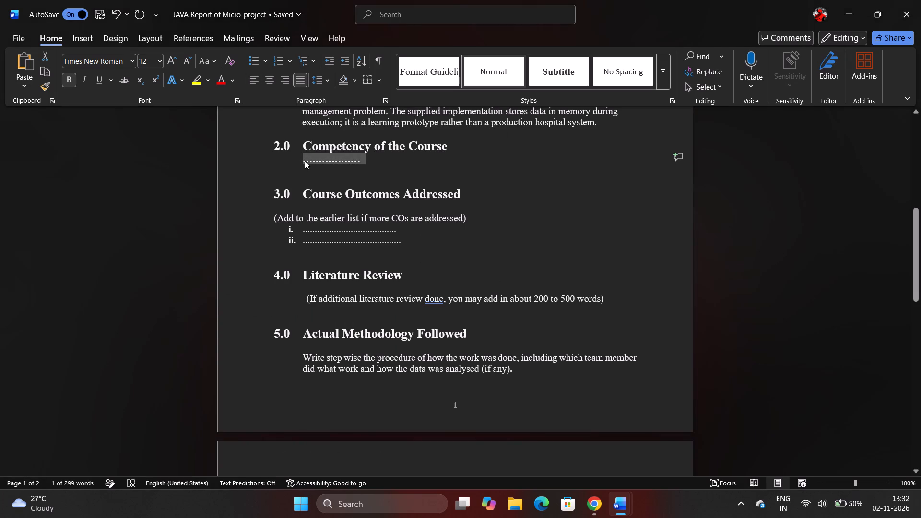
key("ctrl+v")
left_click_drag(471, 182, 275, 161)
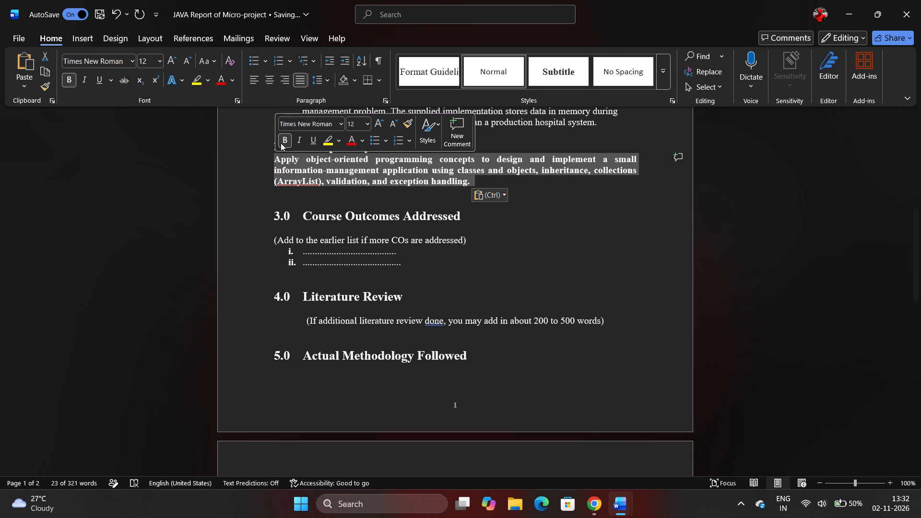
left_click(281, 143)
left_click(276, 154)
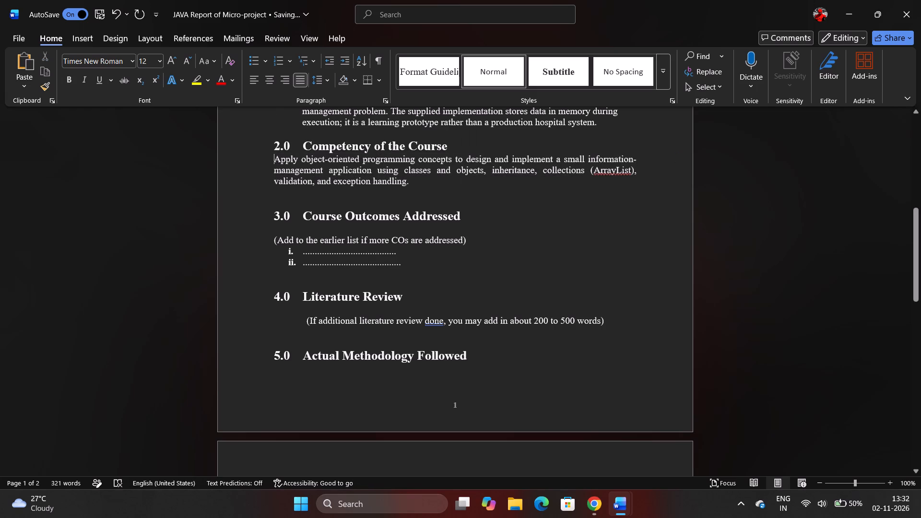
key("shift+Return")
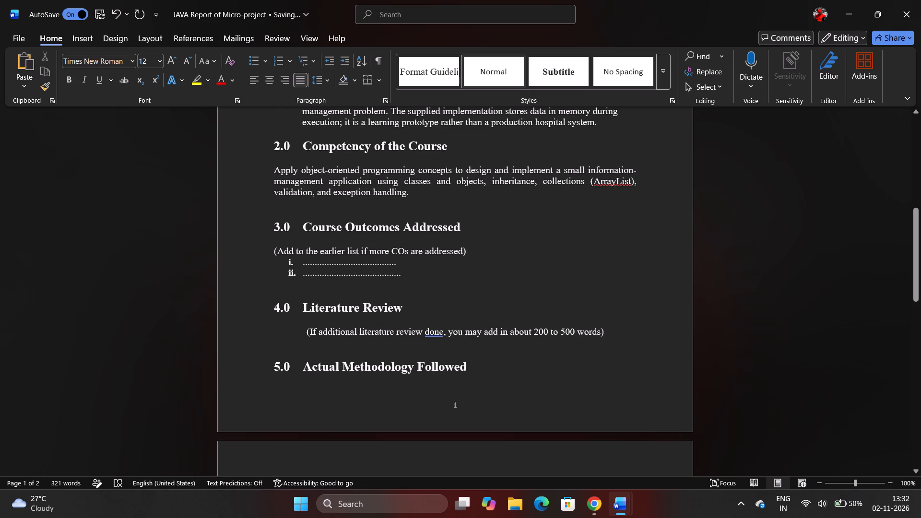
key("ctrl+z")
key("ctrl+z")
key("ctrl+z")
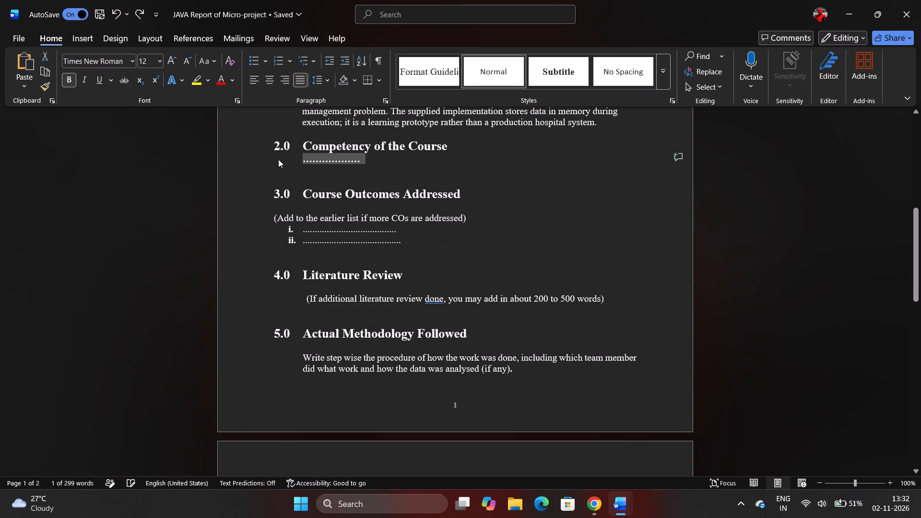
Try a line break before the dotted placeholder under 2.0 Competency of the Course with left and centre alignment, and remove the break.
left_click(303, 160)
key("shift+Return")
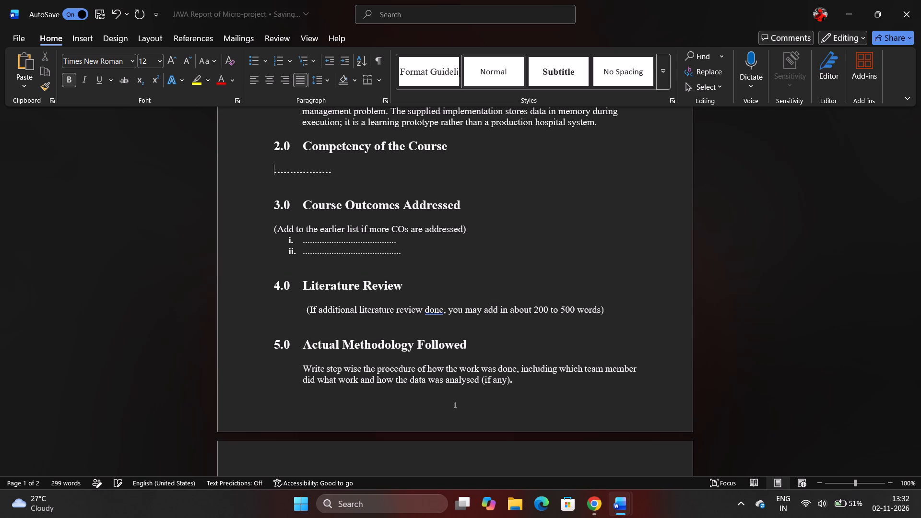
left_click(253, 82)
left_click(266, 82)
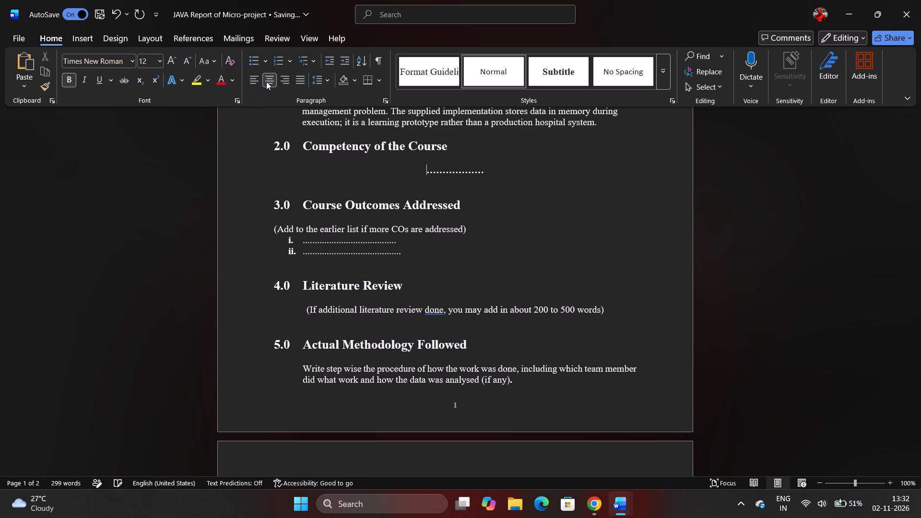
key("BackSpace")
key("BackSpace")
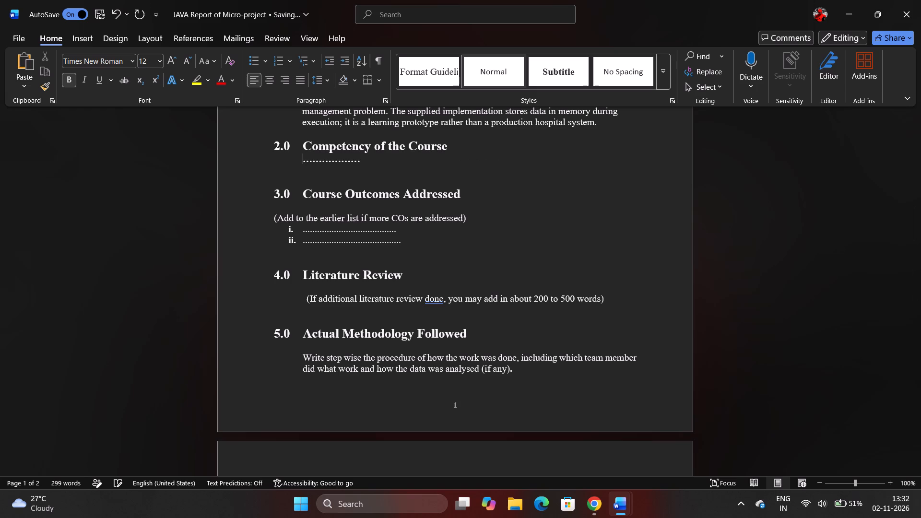
Add a line break after the "2.0 Competency of the Course" heading and left-align the heading.
left_click(462, 141)
key("shift+Return")
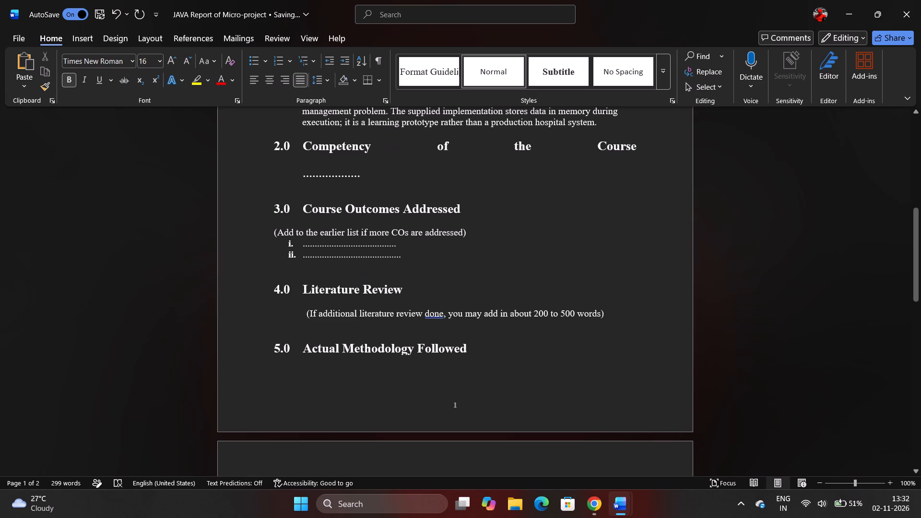
left_click_drag(639, 146, 244, 156)
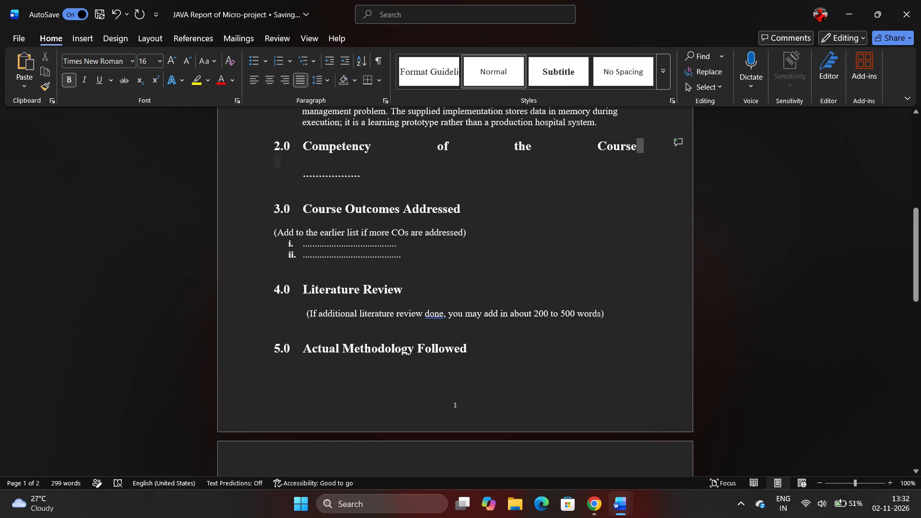
left_click_drag(244, 156, 272, 148)
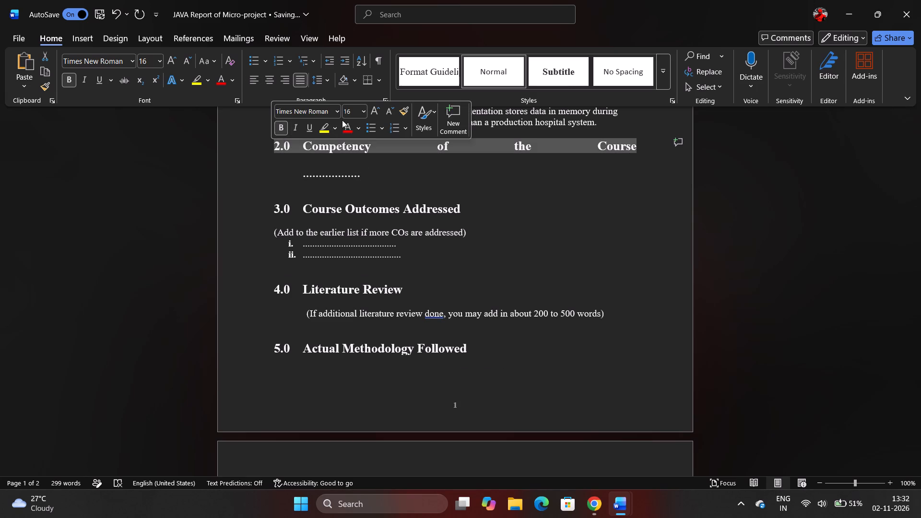
left_click(255, 74)
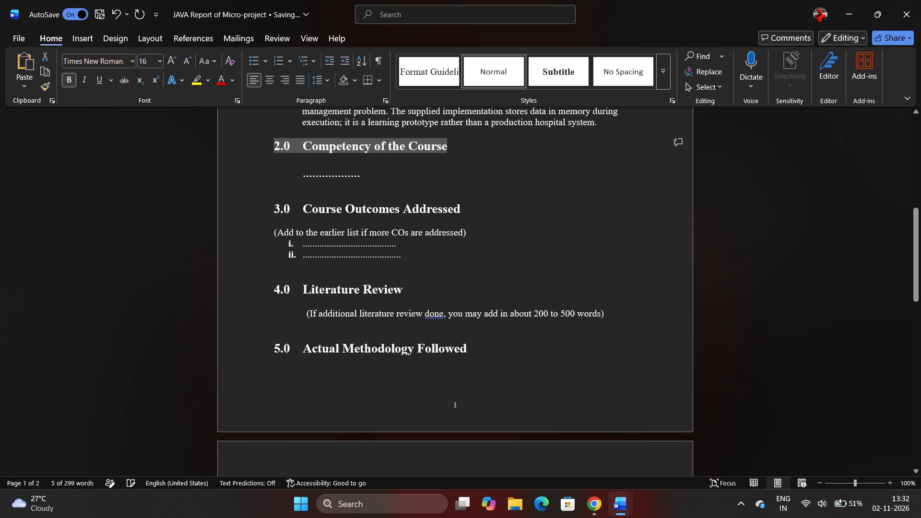
Replace the dotted placeholder under 2.0 Competency of the Course with the copied paragraph.
left_click(365, 179)
left_click_drag(365, 179, 342, 178)
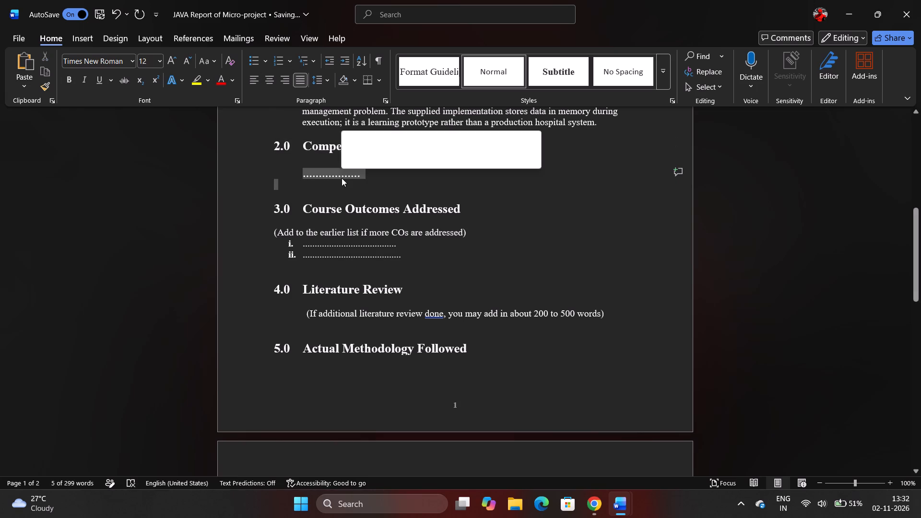
left_click(366, 176)
left_click_drag(366, 176, 302, 178)
key("ctrl+v")
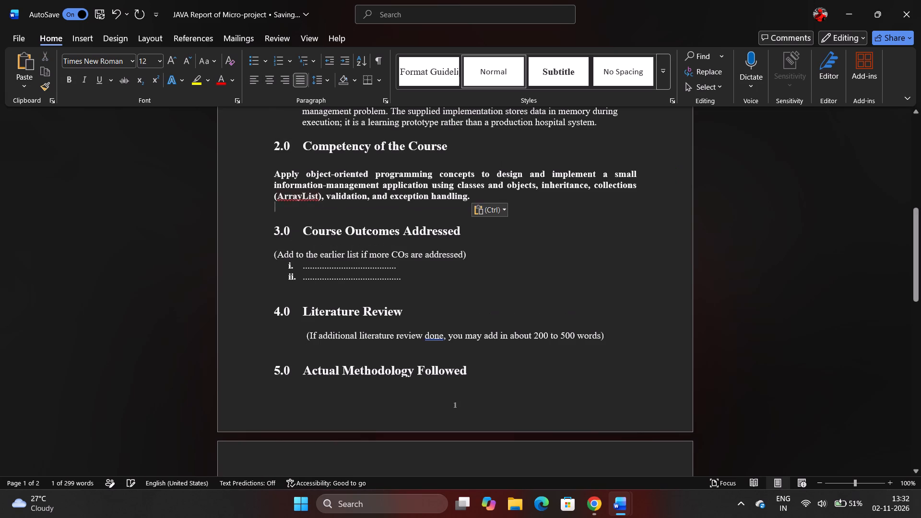
Left-align the pasted Competency of the Course paragraph and remove its bold formatting.
left_click_drag(474, 199, 262, 177)
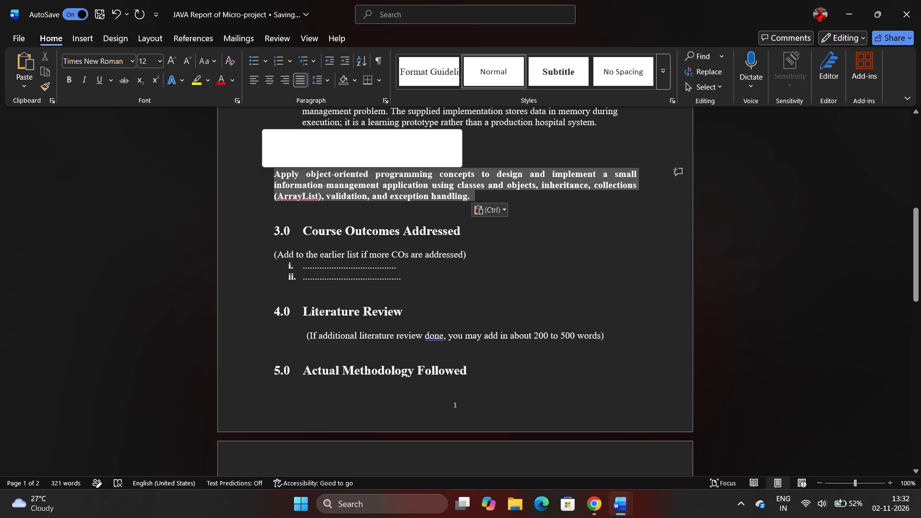
left_click(248, 76)
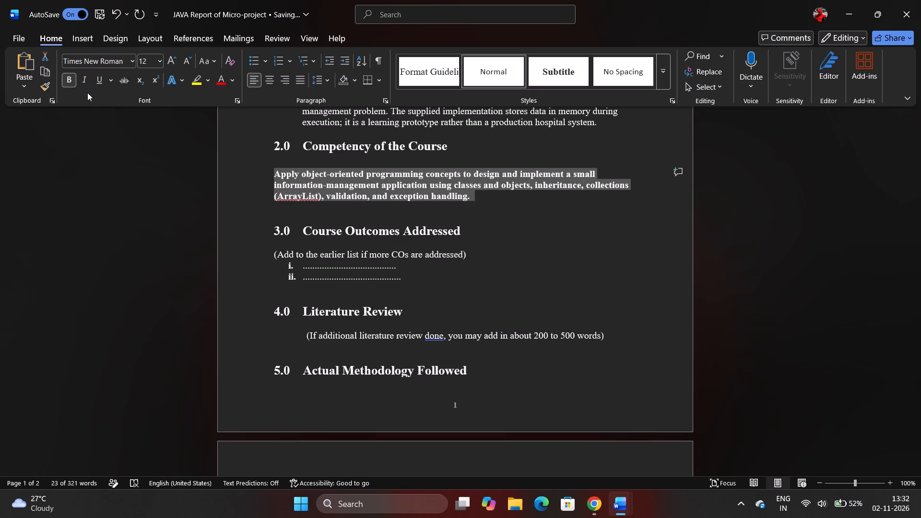
left_click(64, 85)
left_click(300, 196)
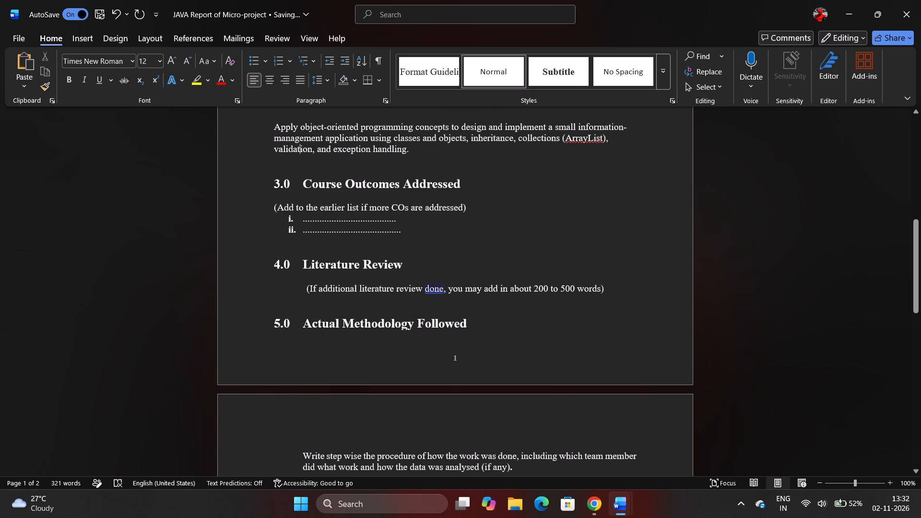
Copy the entire 4.0 Literature Review text from the Hospital_Appointment_Management_System_Report document, from "Hospital appointment systems" to "integration is included.".
scroll(405, 291, "down", 1)
key("alt+Tab")
scroll(408, 338, "down", 1)
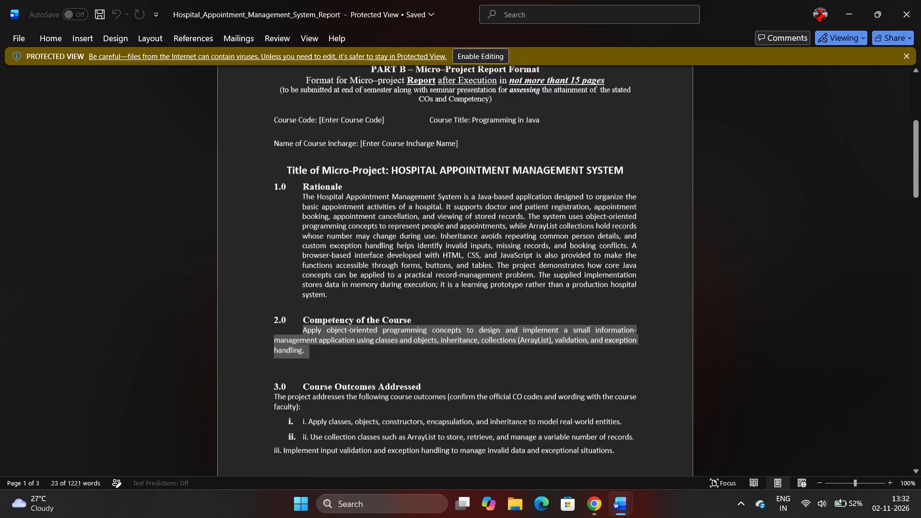
scroll(408, 338, "down", 3)
scroll(434, 283, "down", 1)
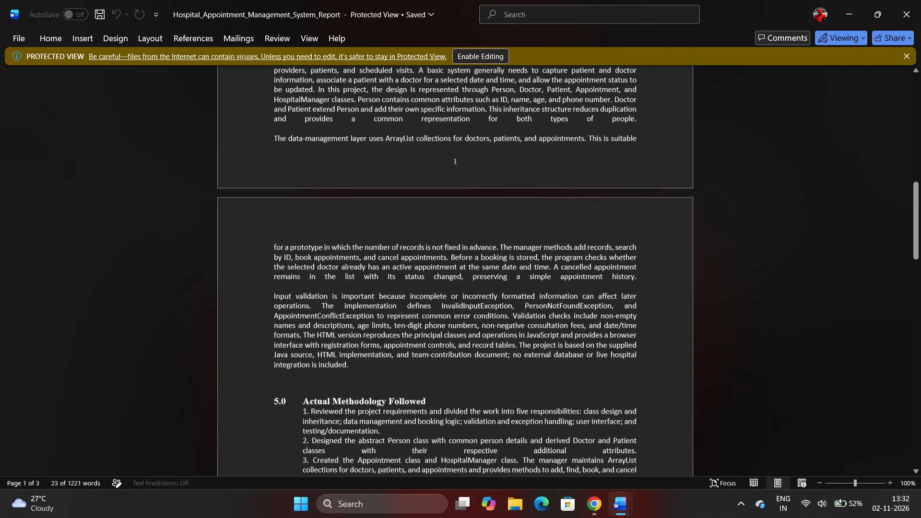
left_click_drag(351, 367, 269, 88)
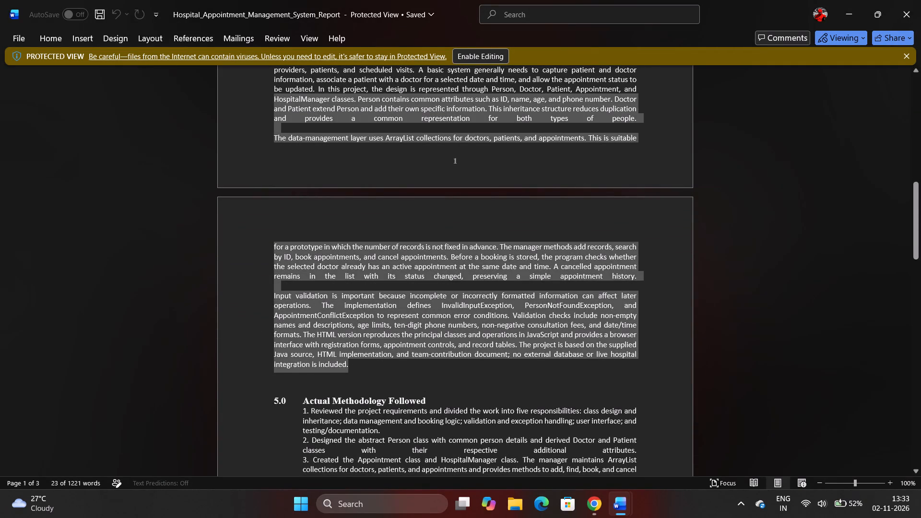
left_click_drag(269, 88, 257, 182)
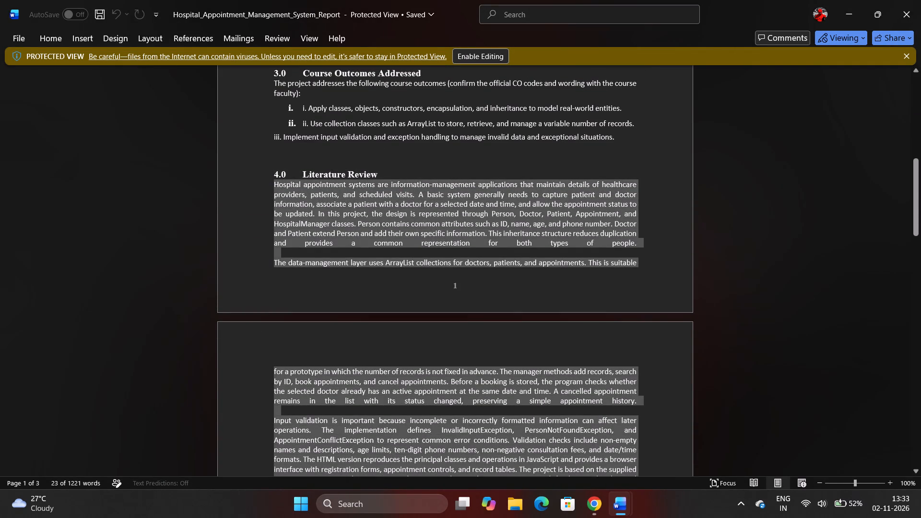
key("ctrl+c")
Replace the bracketed guidance under 4.0 Literature Review in the JAVA report with the copied text.
key("alt+Tab")
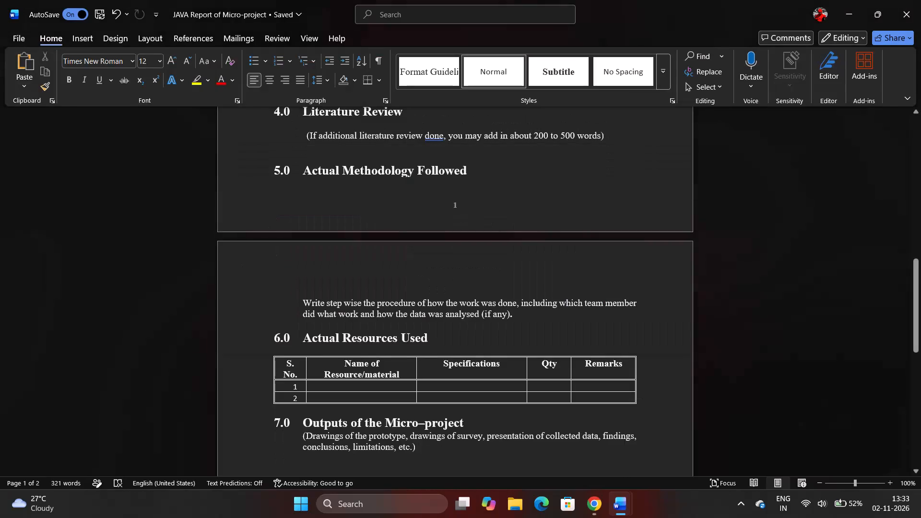
scroll(386, 234, "up", 1)
scroll(386, 234, "down", 1, "ctrl")
scroll(386, 234, "up", 1, "ctrl")
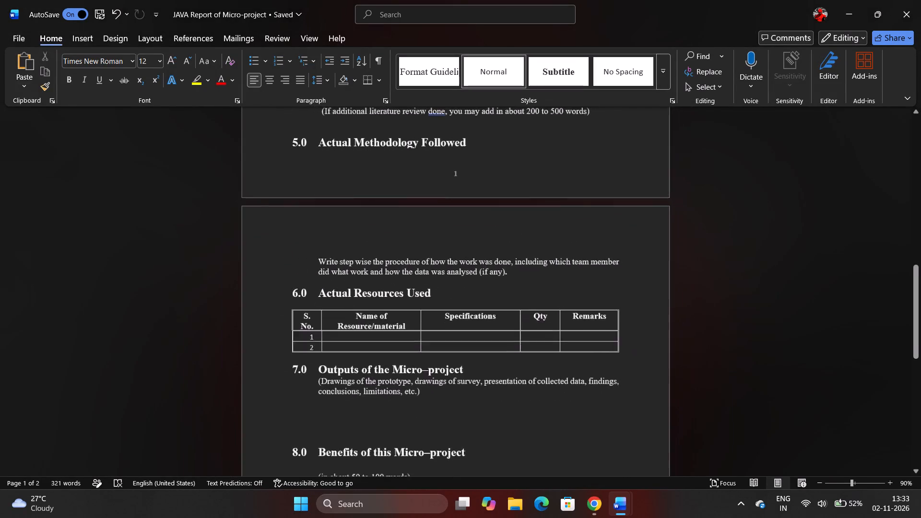
scroll(386, 234, "up", 1)
scroll(386, 234, "up", 1, "ctrl")
scroll(386, 234, "up", 1)
scroll(386, 234, "down", 3)
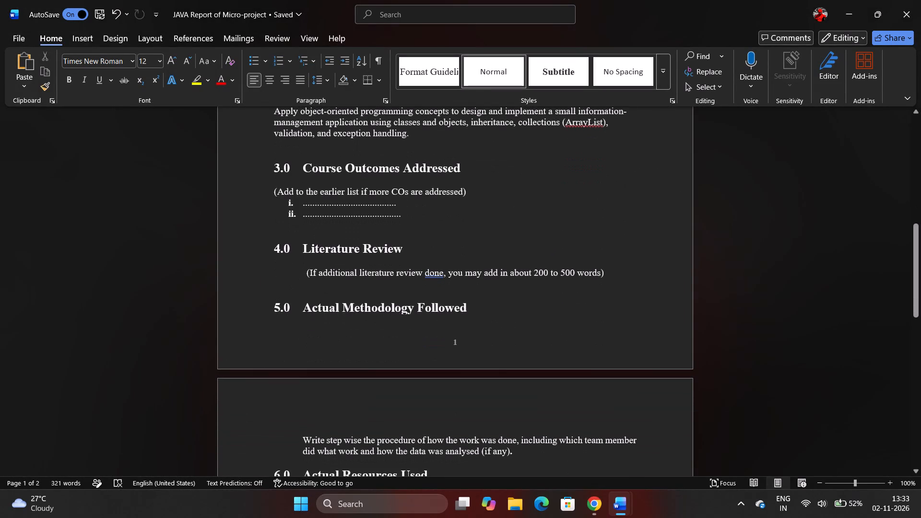
left_click_drag(605, 272, 304, 271)
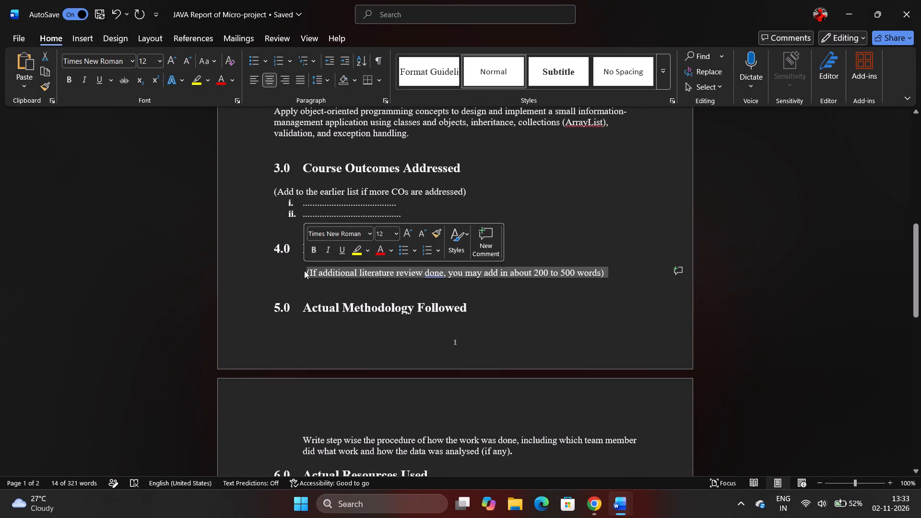
key("ctrl+v")
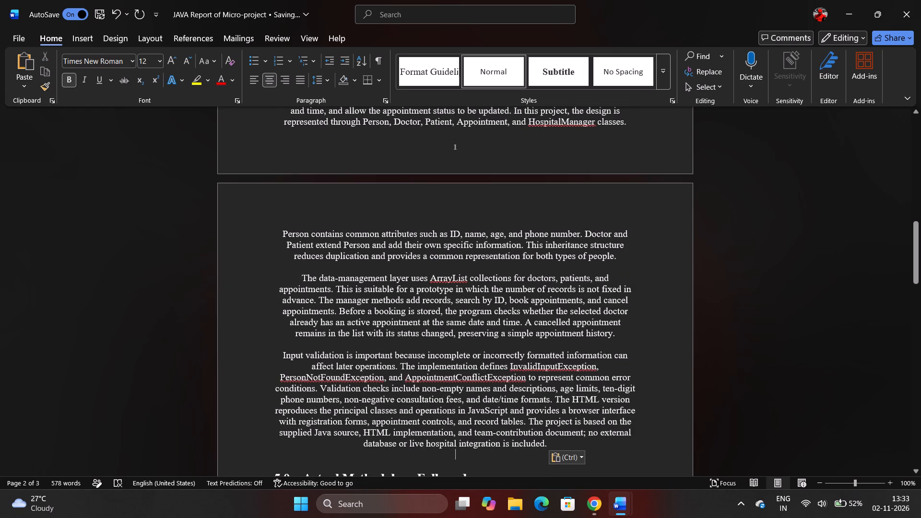
Left-align all the pasted Literature Review paragraphs.
left_click_drag(551, 441, 282, 74)
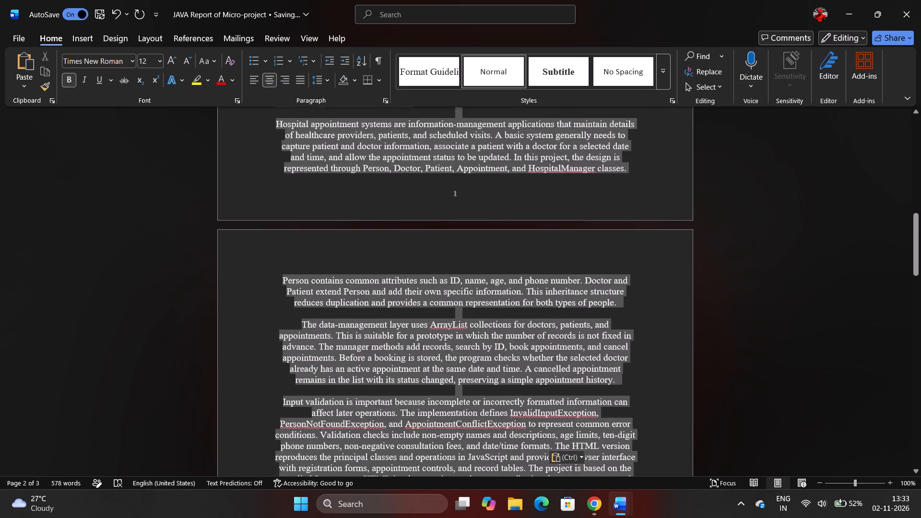
left_click_drag(282, 74, 268, 313)
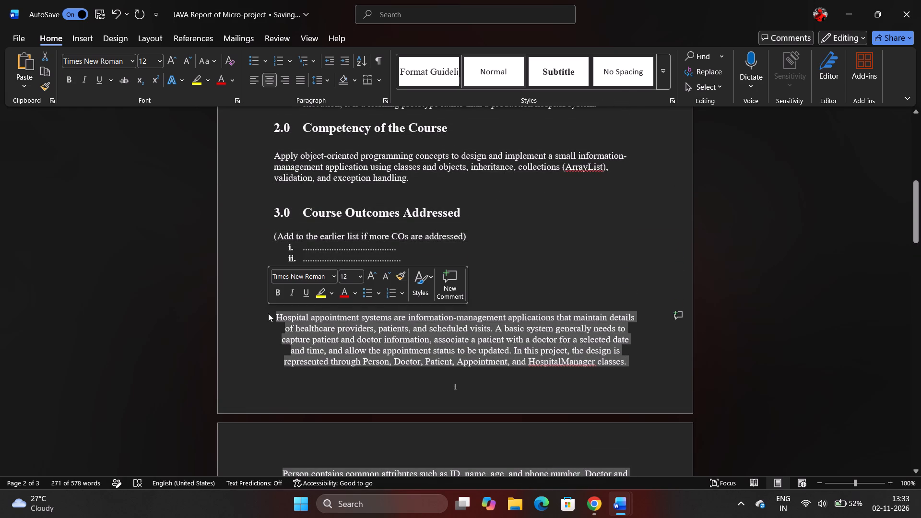
left_click(251, 80)
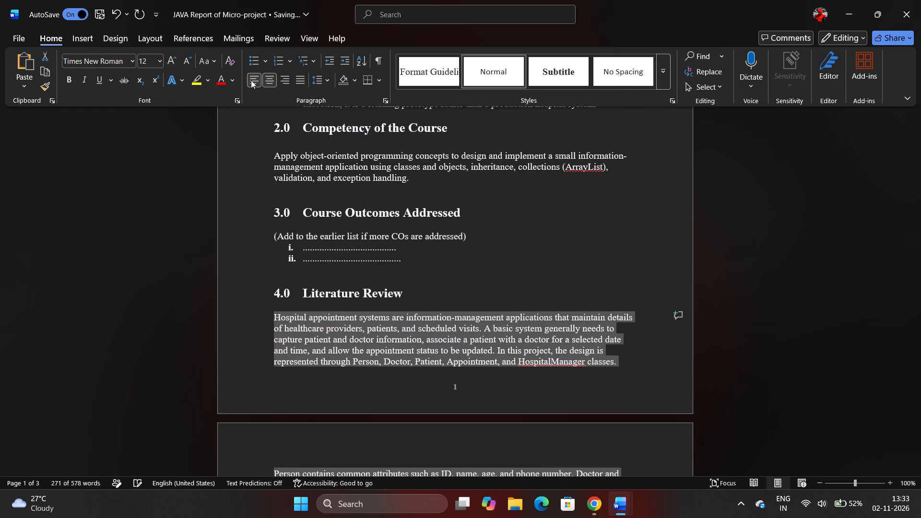
Copy all eight numbered items under 5.0 Actual Methodology Followed from the Hospital_Appointment_Management_System_Report document.
left_click(323, 325)
scroll(323, 325, "down", 4)
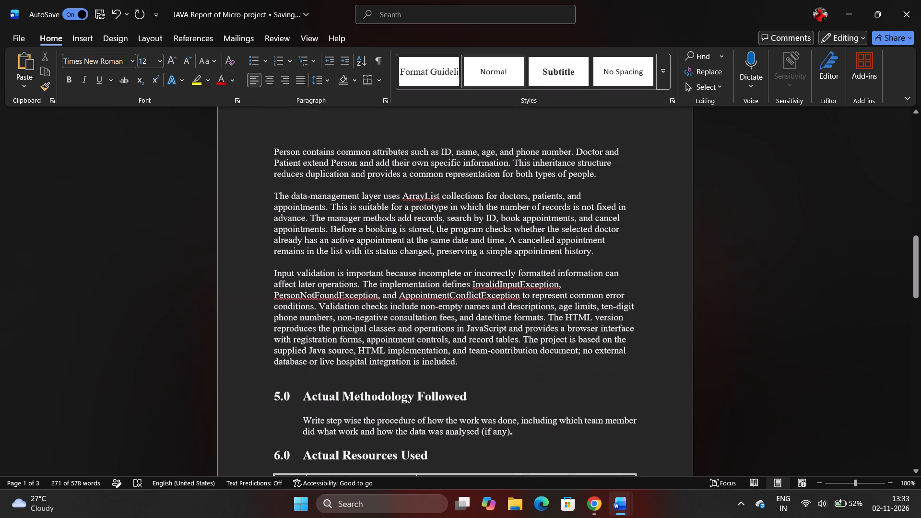
left_click_drag(503, 359, 361, 281)
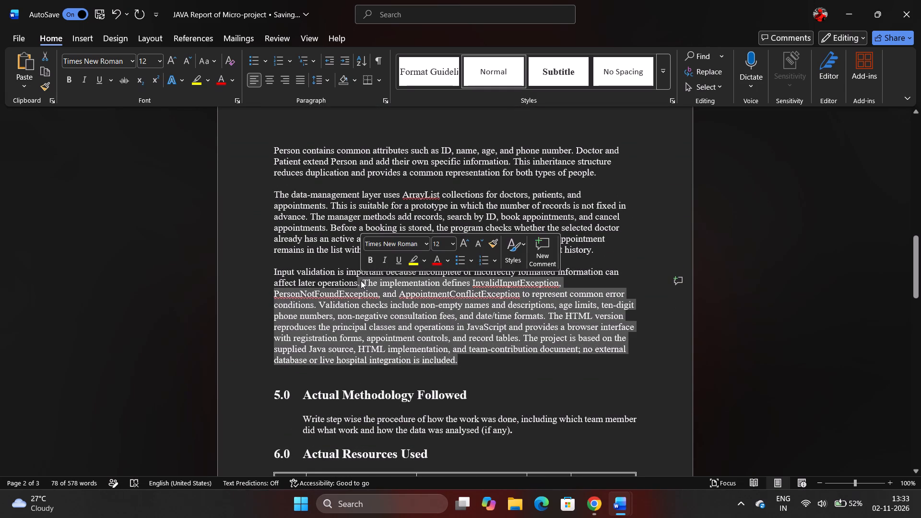
left_click(386, 315)
scroll(386, 315, "down", 3)
scroll(386, 315, "up", 1)
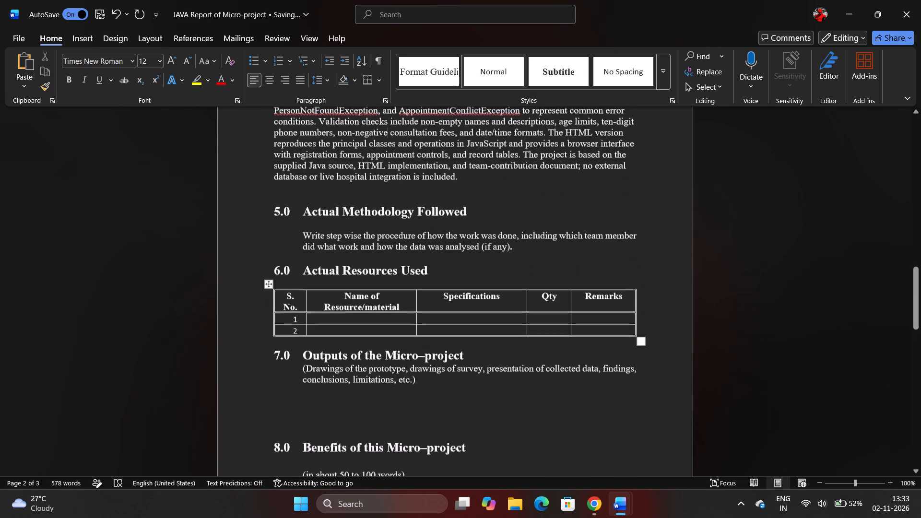
key("alt+Tab")
scroll(386, 315, "down", 4)
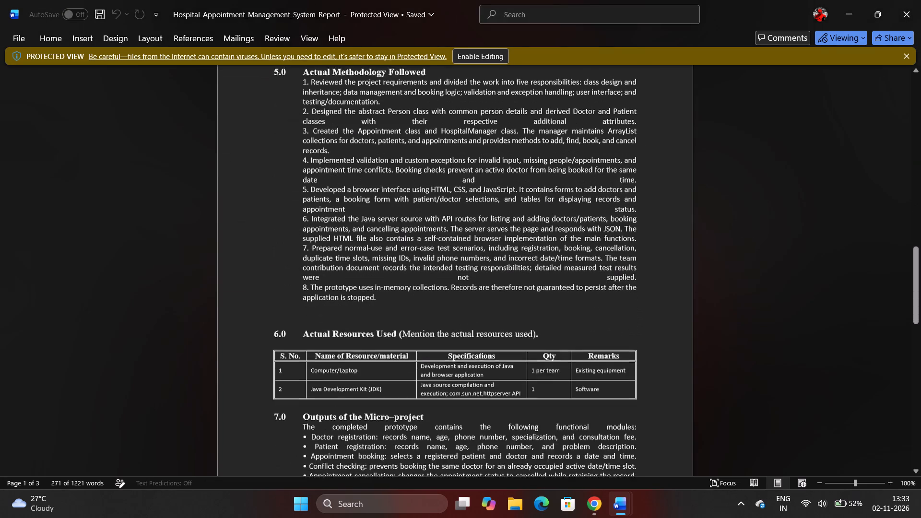
left_click(378, 290)
left_click_drag(378, 290, 291, 137)
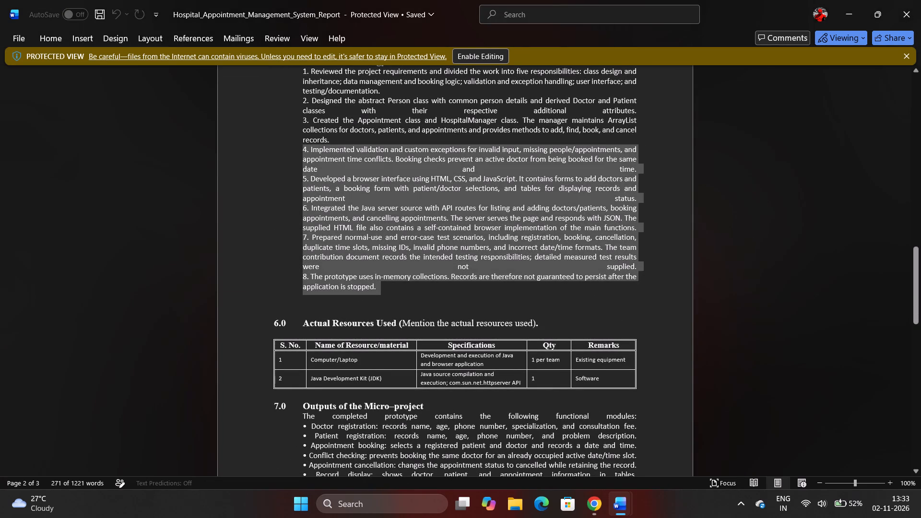
left_click_drag(291, 137, 291, 168)
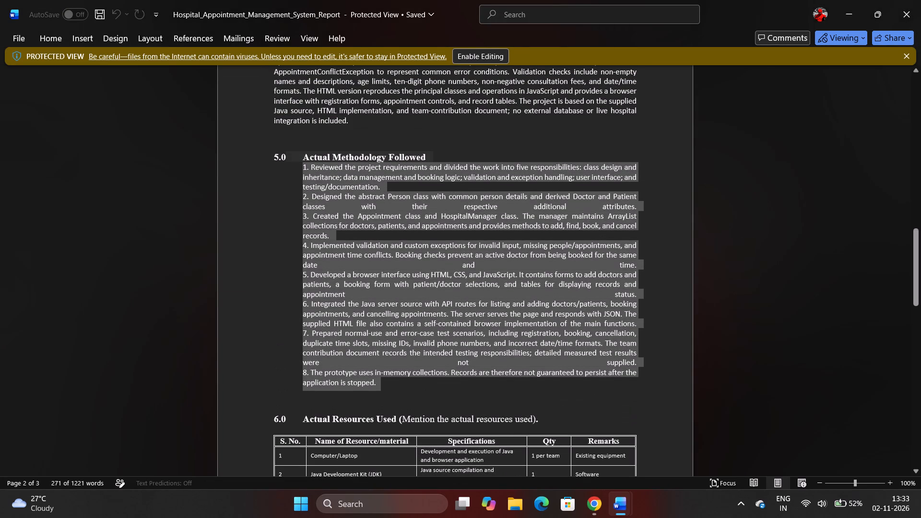
key("ctrl+c")
Replace the guidance text under 5.0 Actual Methodology Followed in the JAVA report with the copied items.
key("alt+Tab")
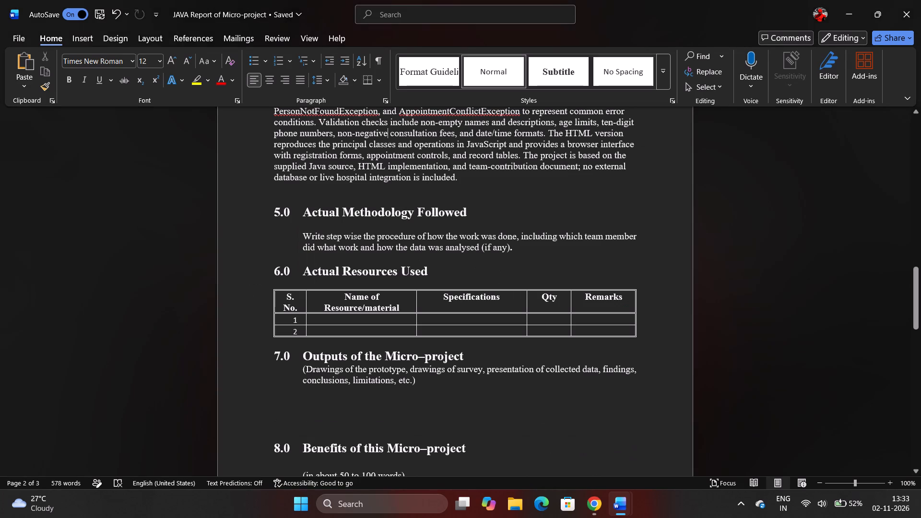
left_click_drag(513, 250, 301, 235)
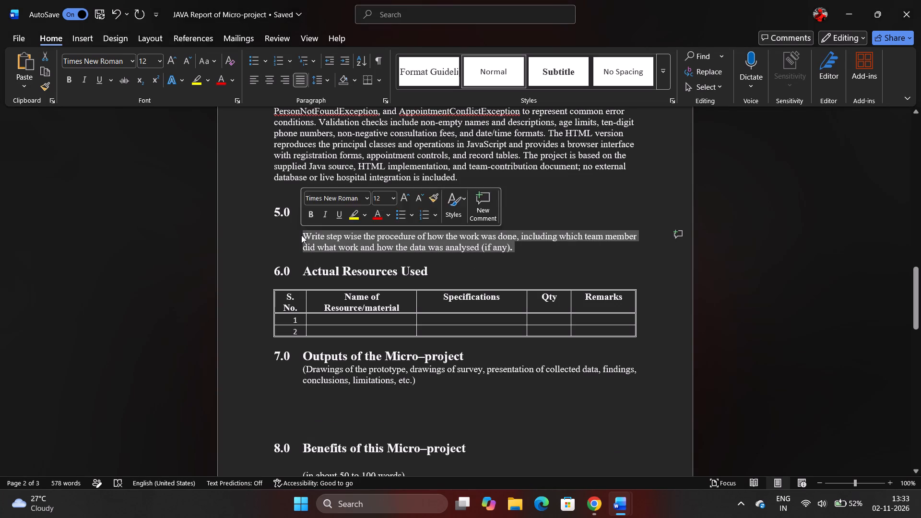
key("ctrl+v")
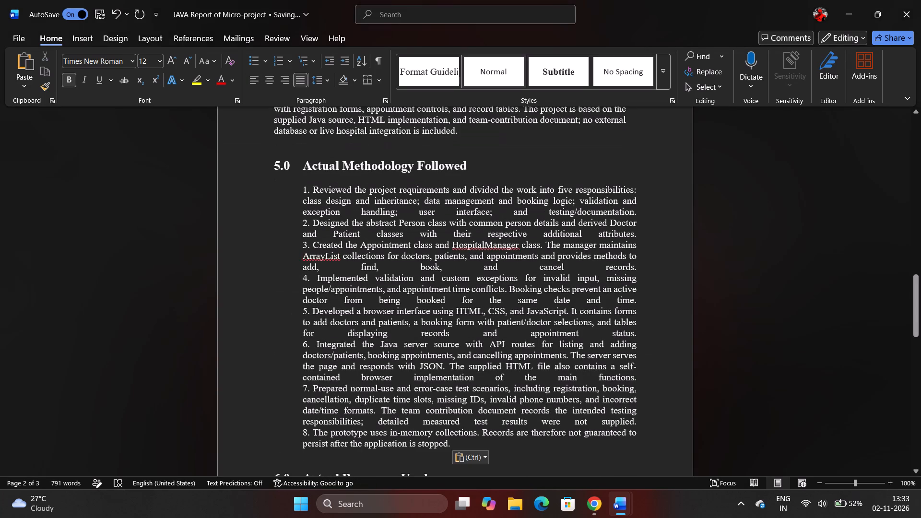
Left-align all eight pasted Actual Methodology Followed items.
left_click_drag(456, 439, 283, 190)
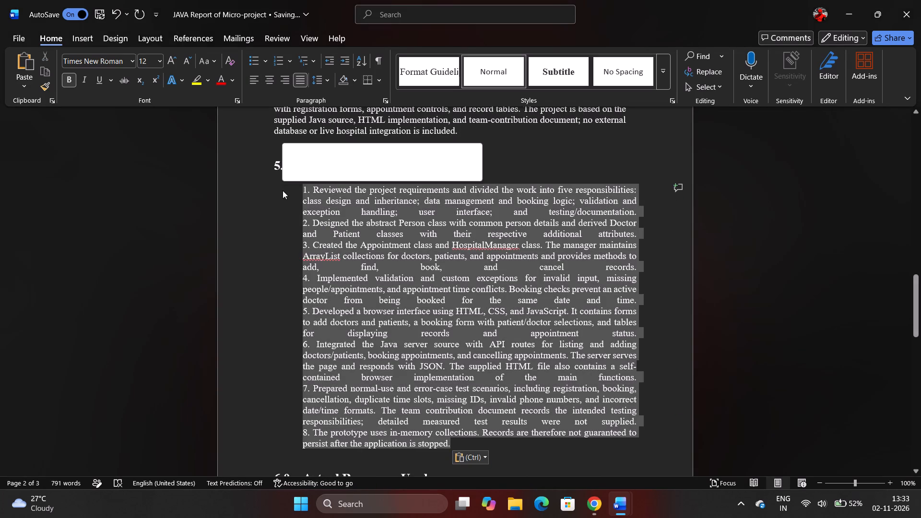
left_click(249, 75)
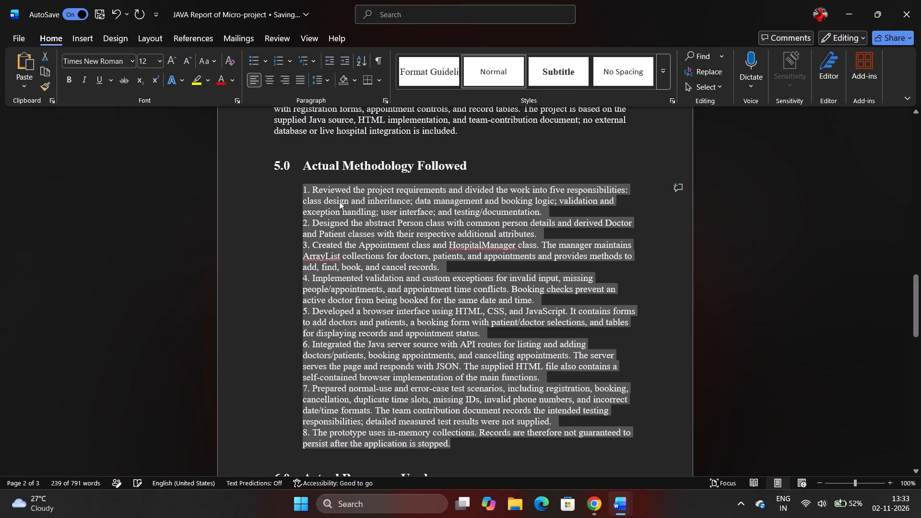
left_click(484, 201)
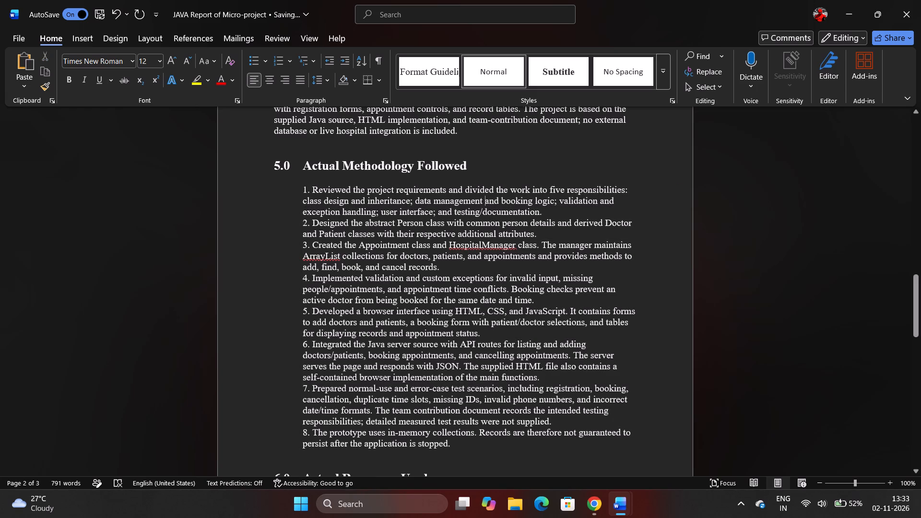
Insert a blank line after each of methodology items 1, 2 and 3.
left_click(551, 211)
key("shift+Return")
key("Down")
key("Down")
key("Down")
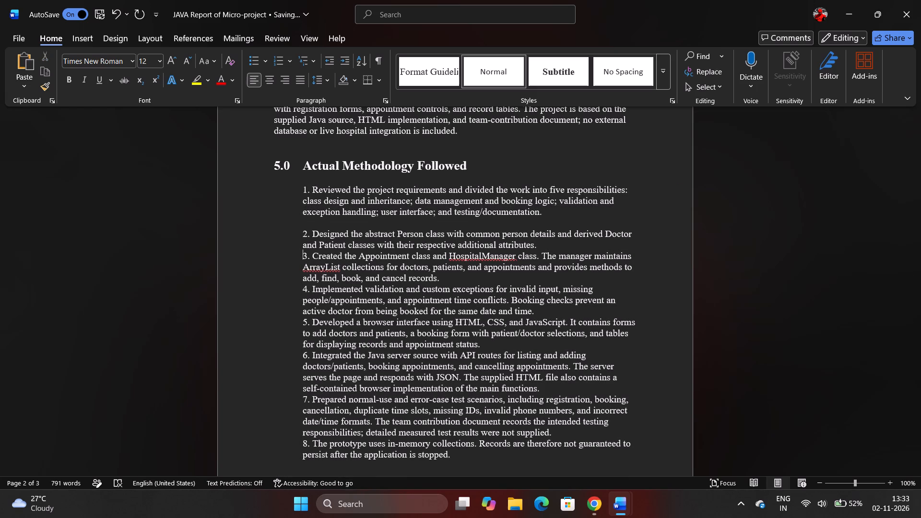
key("shift+Return")
key("Down")
key("Down")
key("Down")
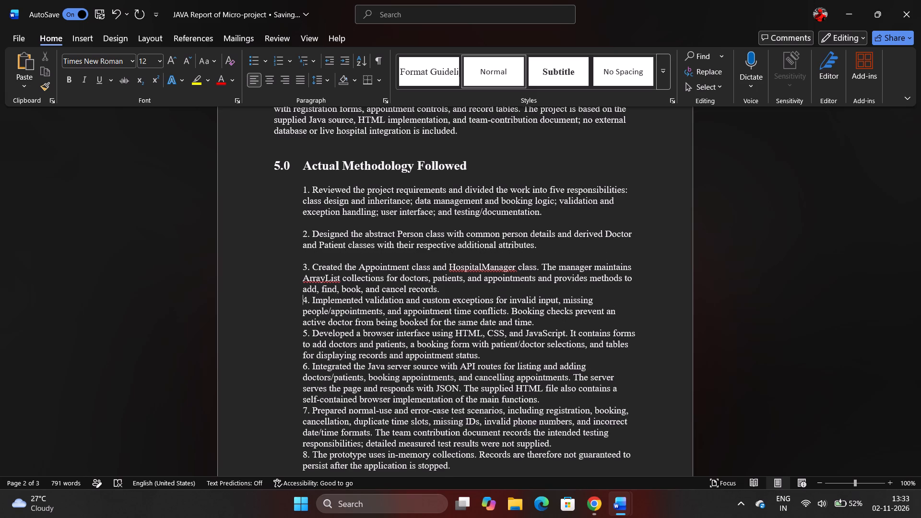
key("shift+Return")
Insert a blank line after each of methodology items 4, 5 and 6.
key("Down")
key("Down")
key("Down")
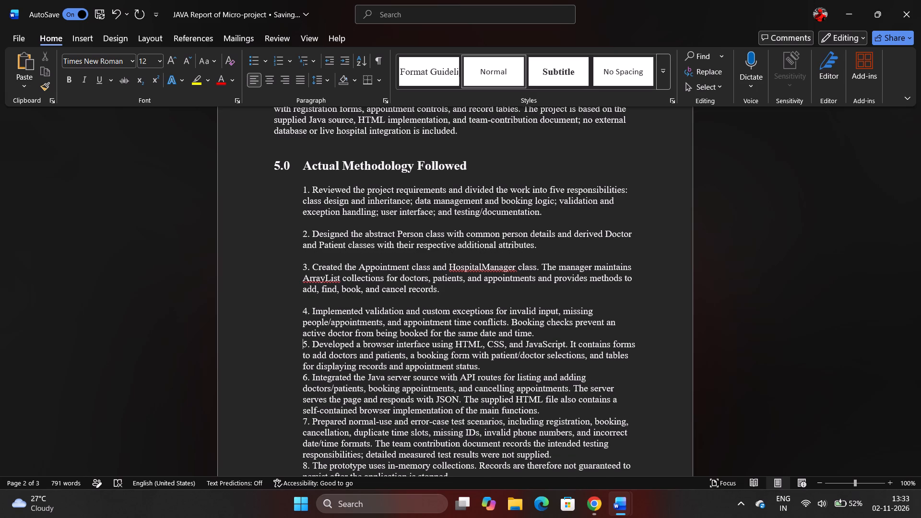
key("shift+Return")
key("Down")
key("Down")
key("Down")
key("shift+Return")
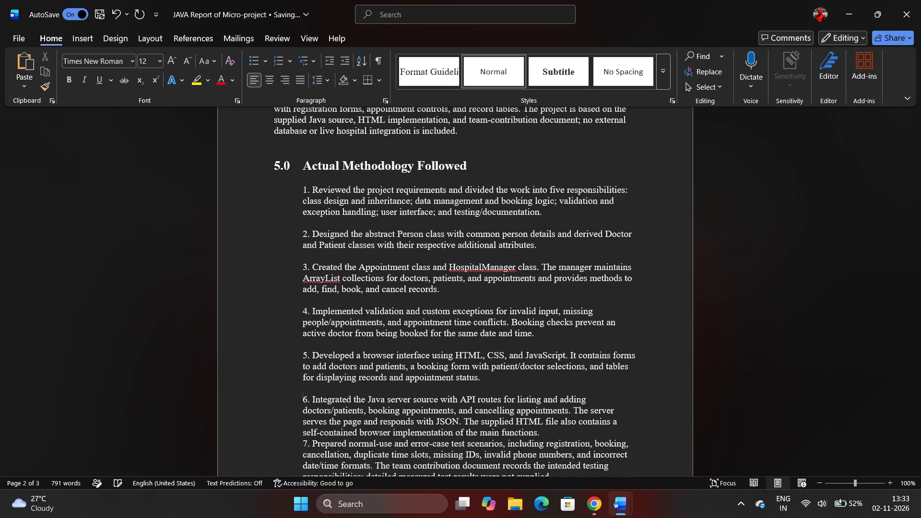
key("Down")
key("Down")
key("Down")
key("Down")
key("Return")
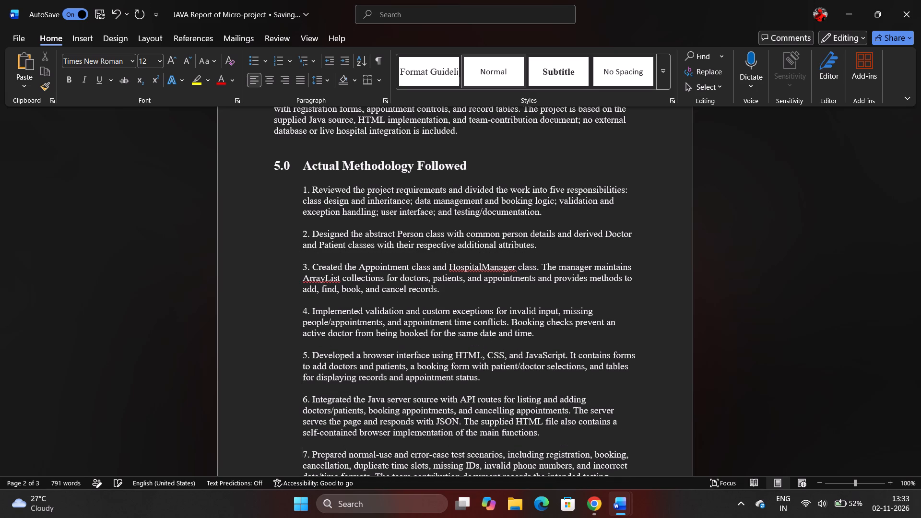
Copy the name, specifications, quantity and remarks cells of both rows in the Hospital report's 6.0 Actual Resources Used table.
scroll(551, 211, "down", 2)
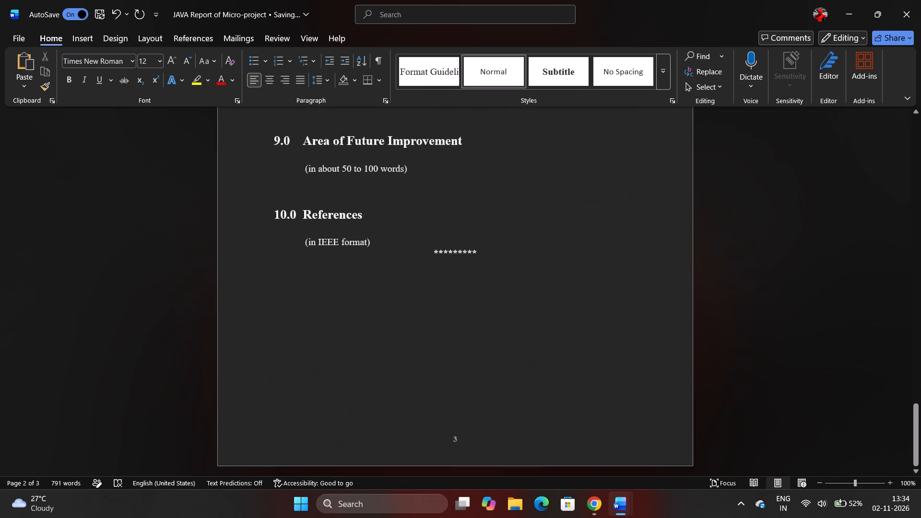
scroll(551, 211, "up", 3)
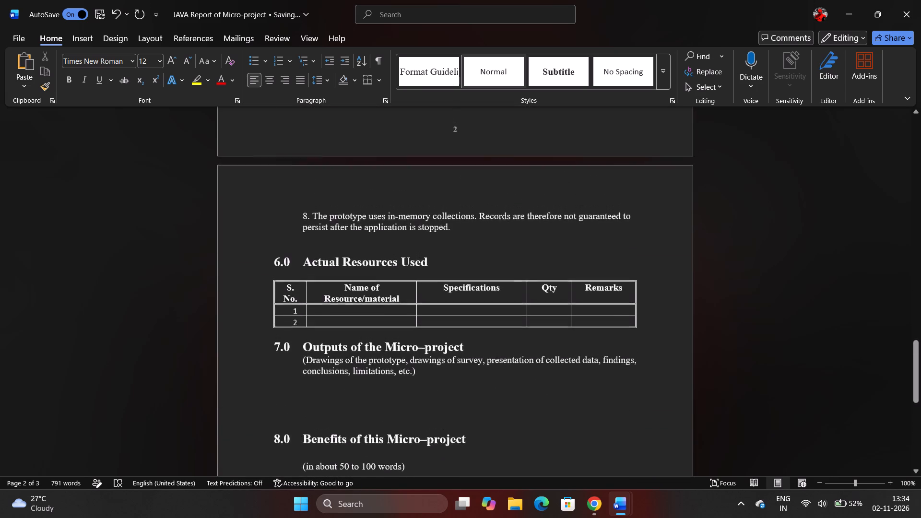
scroll(551, 211, "up", 1)
scroll(551, 211, "down", 1)
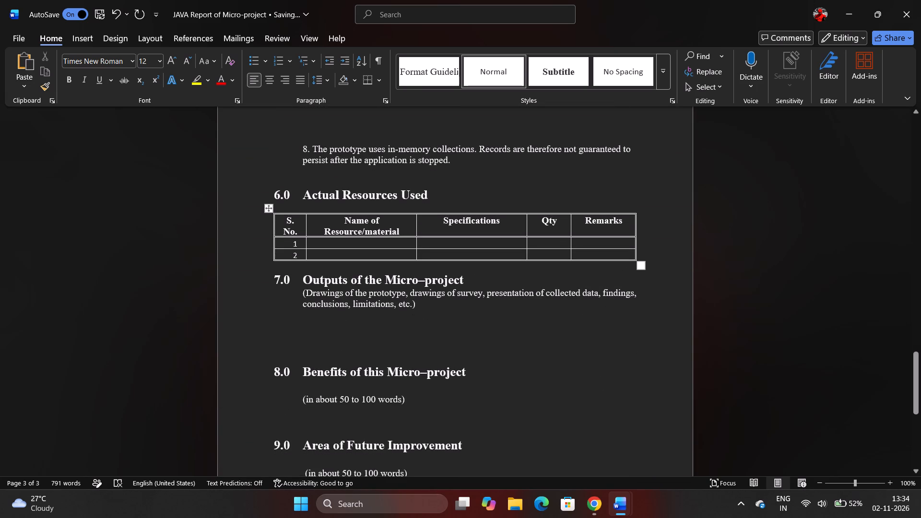
key("alt+Tab")
scroll(461, 340, "down", 1)
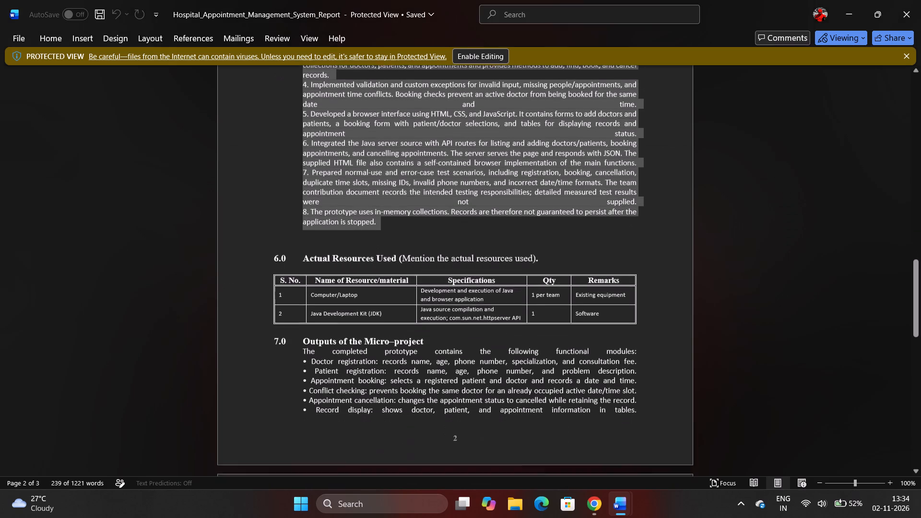
left_click(606, 311)
left_click_drag(606, 311, 374, 302)
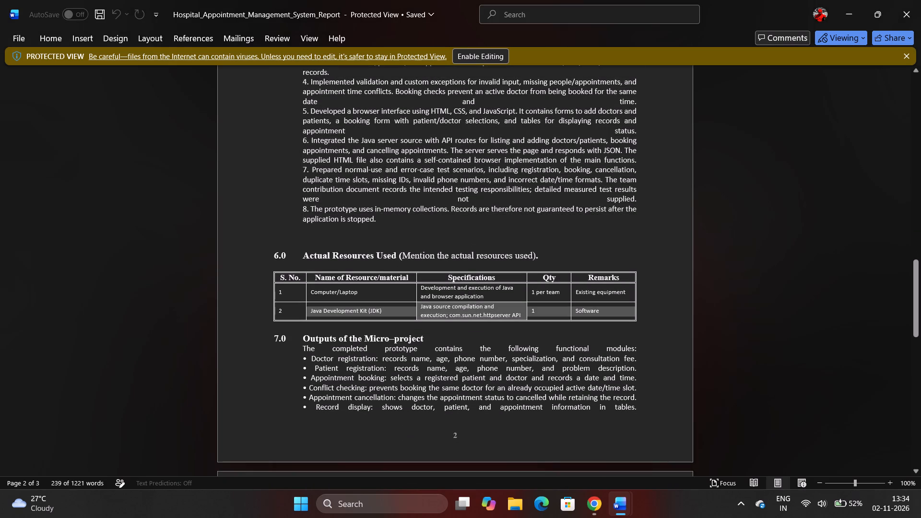
left_click_drag(374, 302, 334, 289)
key("ctrl+c")
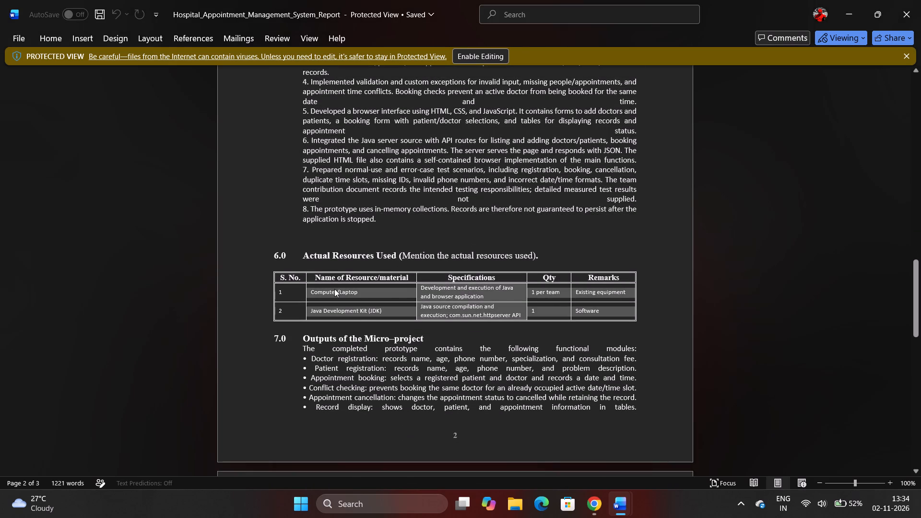
Paste the copied cells into the empty rows 1 and 2 of the JAVA report's Actual Resources Used table.
key("alt+Tab")
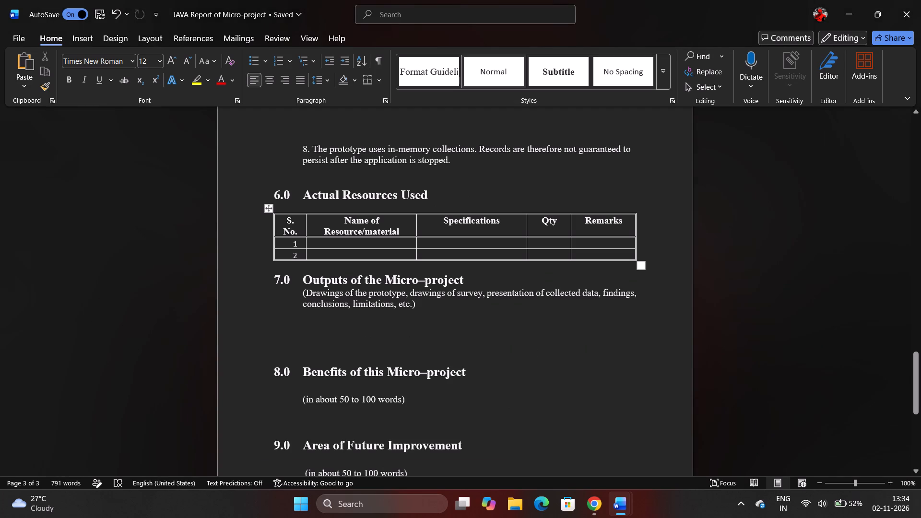
left_click_drag(597, 254, 335, 246)
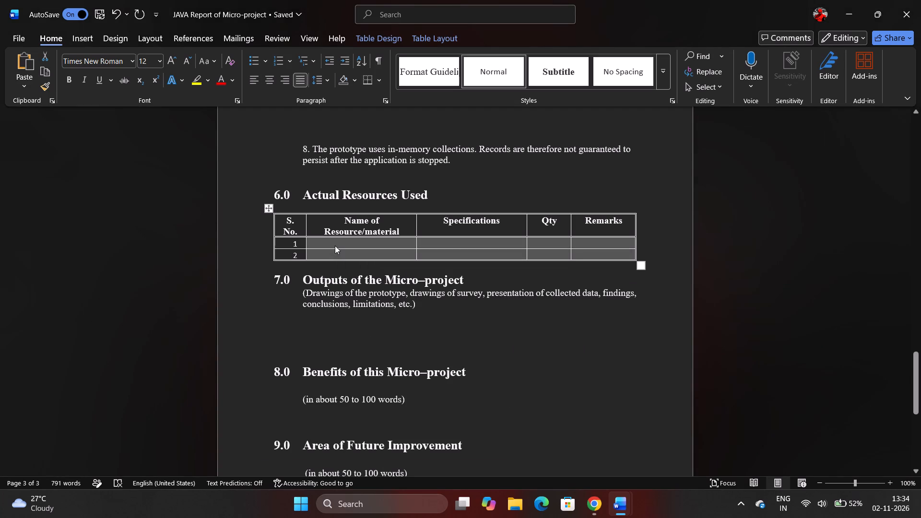
key("ctrl+v")
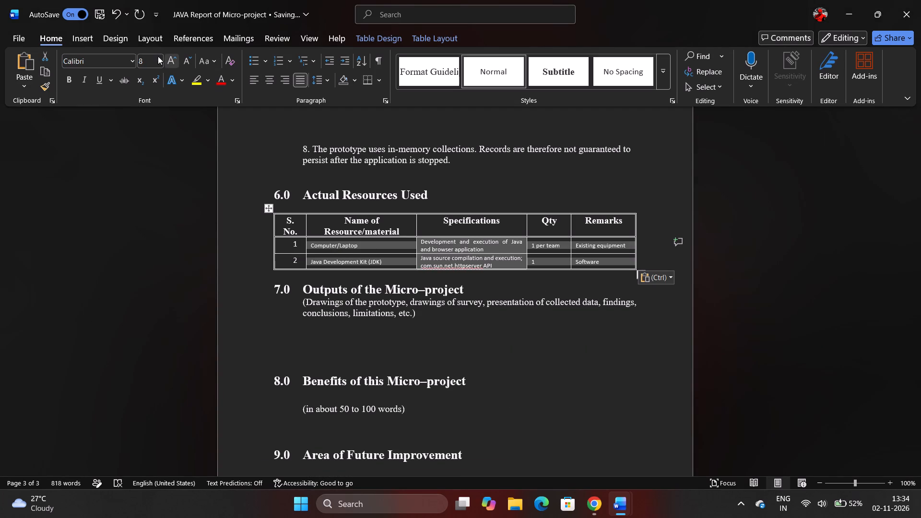
Set the pasted resource table entries to font size 11 and make them bold.
left_click(158, 57)
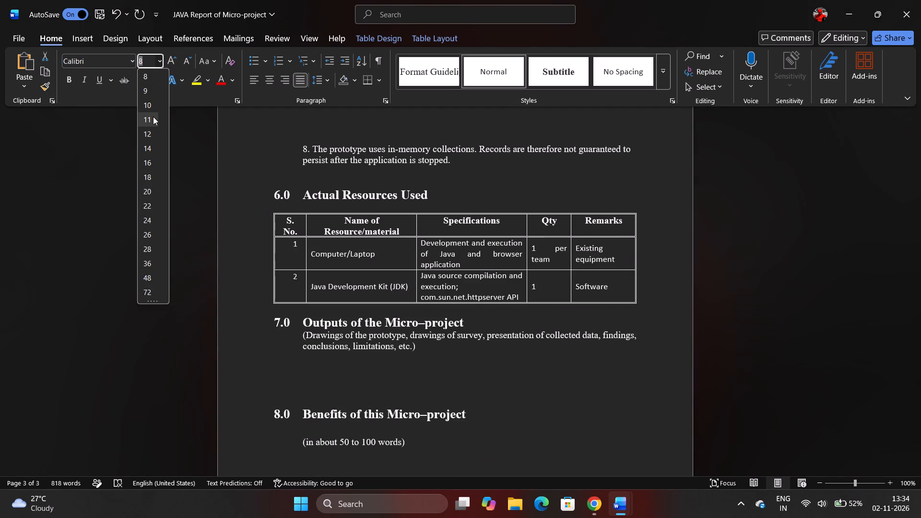
left_click(153, 117)
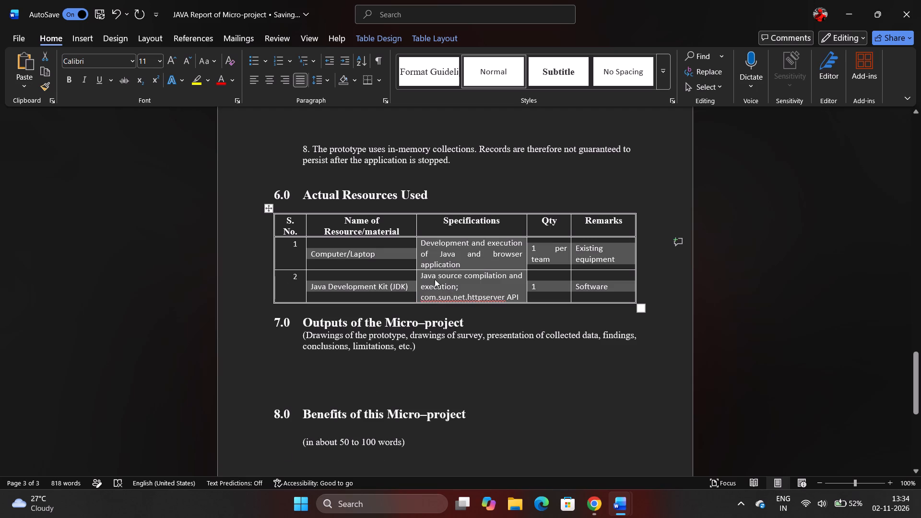
left_click(69, 71)
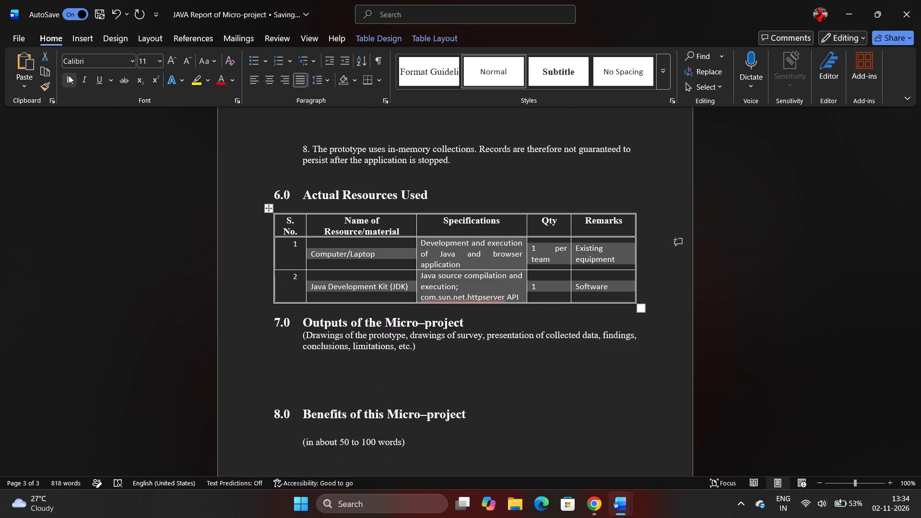
left_click(69, 75)
left_click(532, 345)
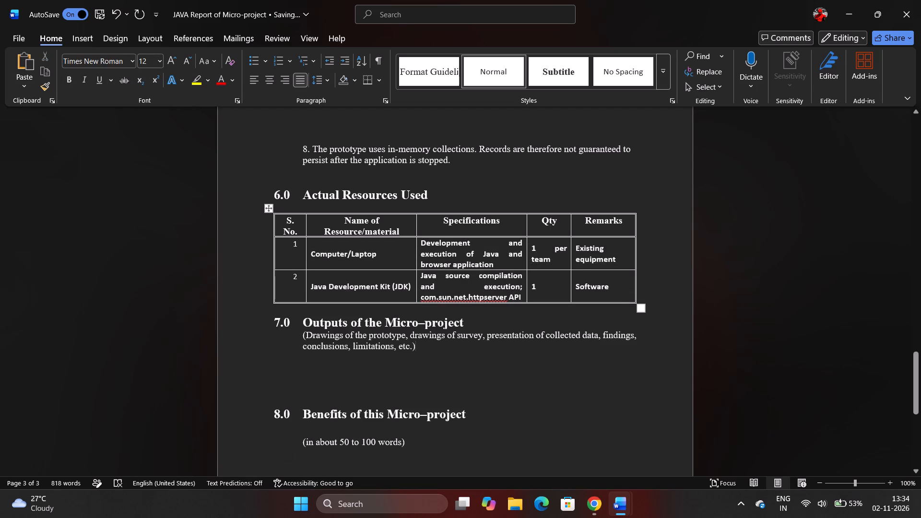
Insert a line break after the 7.0 Outputs of the Micro–project heading to separate it from its guidance text.
left_click(466, 327)
key("shift+Return")
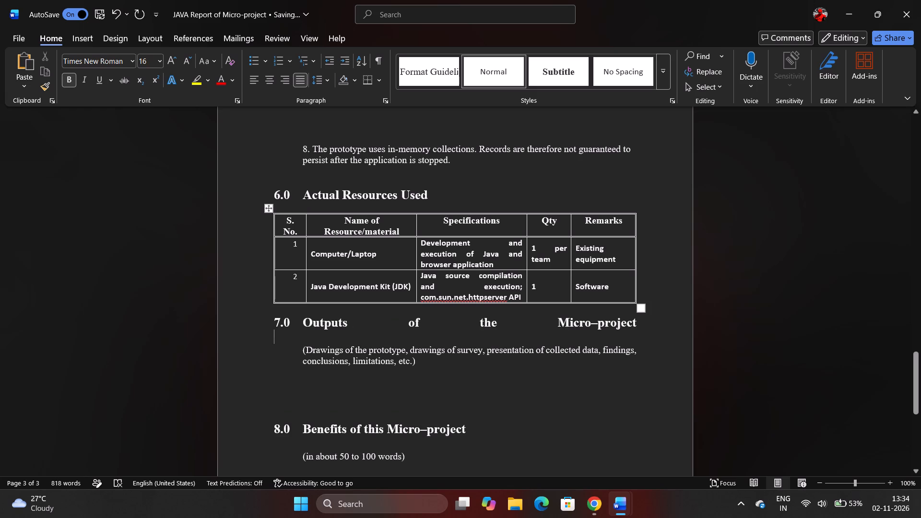
Left-align the 7.0 Outputs of the Micro–project heading.
left_click(641, 323)
left_click_drag(641, 323, 255, 328)
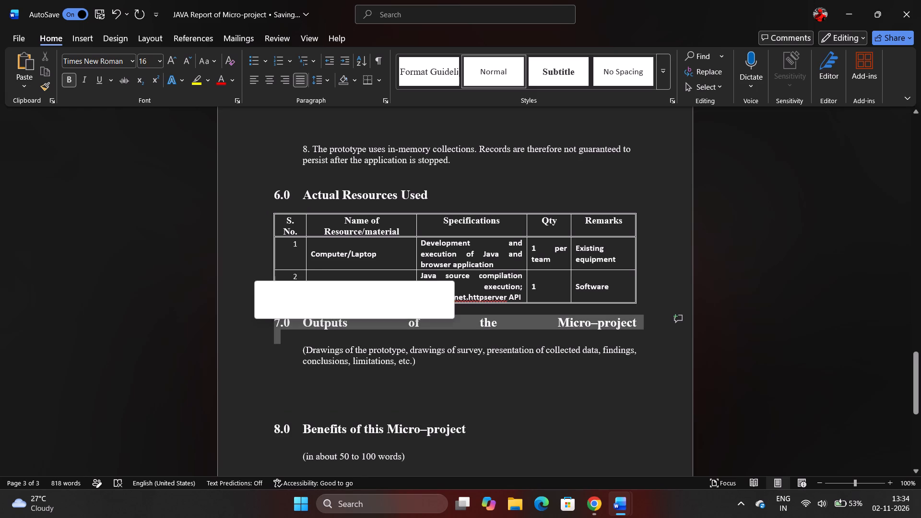
left_click(636, 322)
left_click_drag(636, 322, 273, 325)
left_click(273, 325)
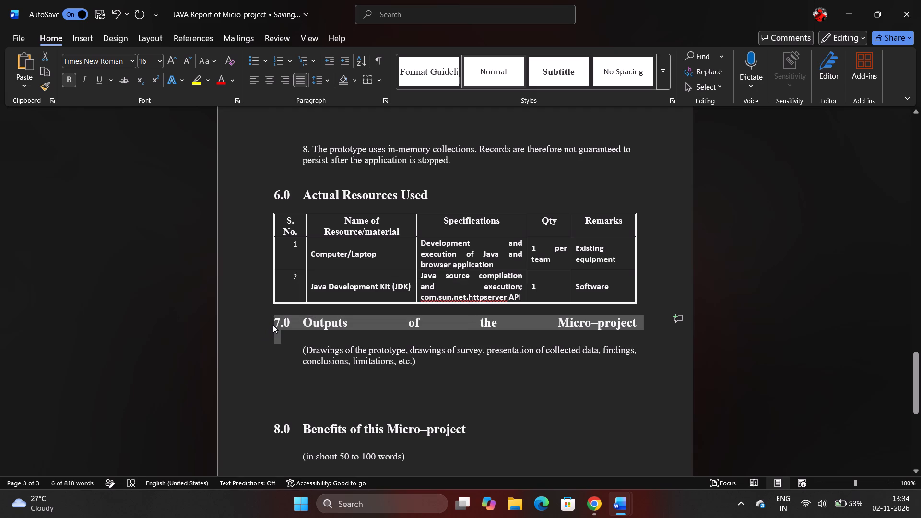
left_click_drag(273, 325, 639, 320)
left_click(259, 86)
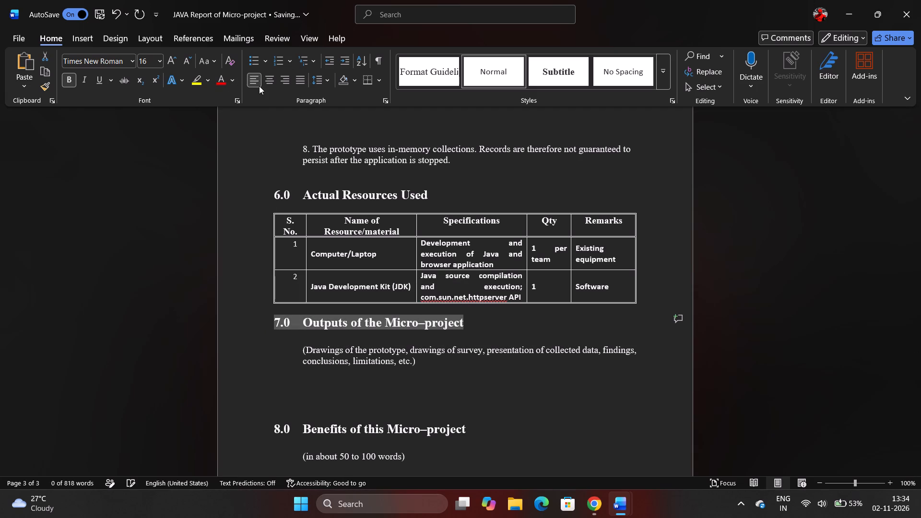
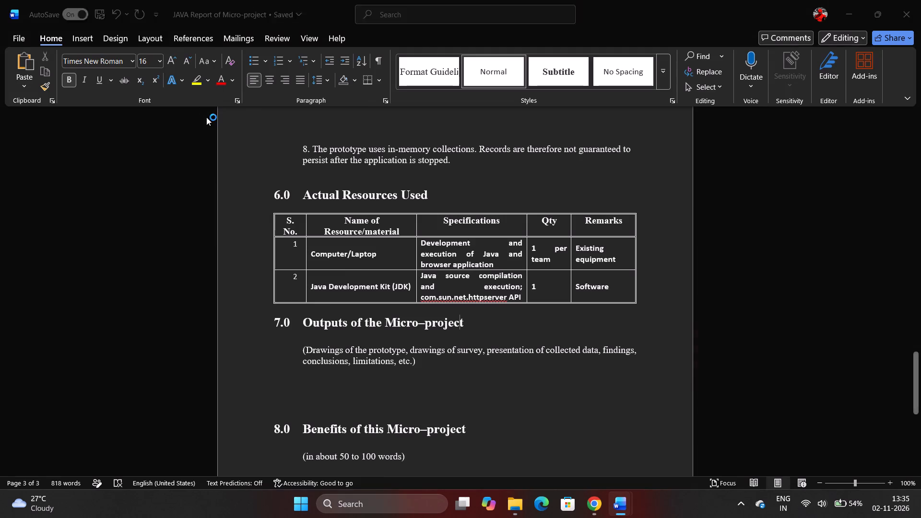
Replace the entries in the JAVA report's Actual Resources Used table with the resource cells copied from the proposal's Tentative Resources Required table.
scroll(536, 283, "down", 12)
scroll(536, 283, "down", 9)
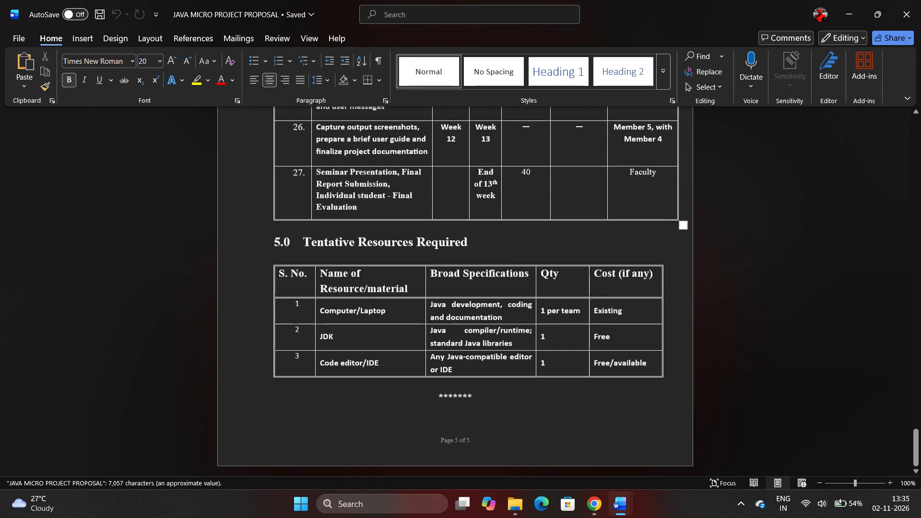
left_click_drag(649, 365, 329, 310)
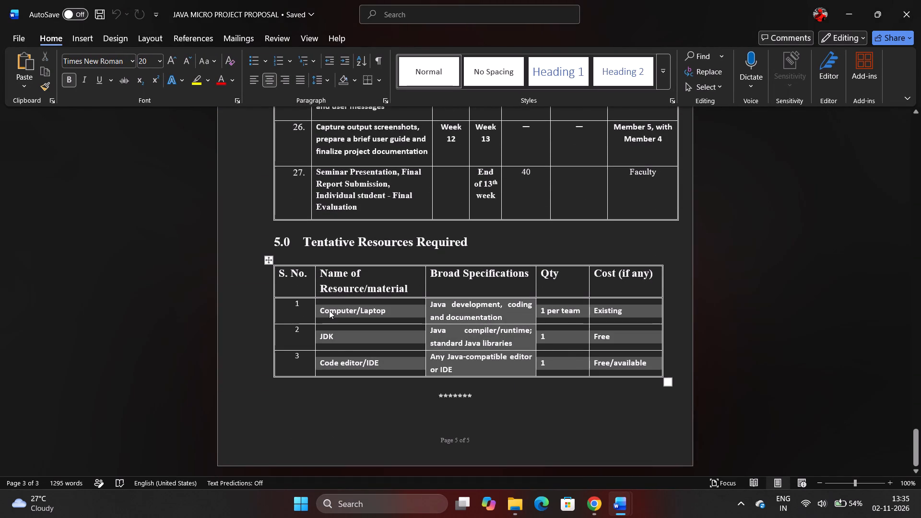
key("ctrl+c")
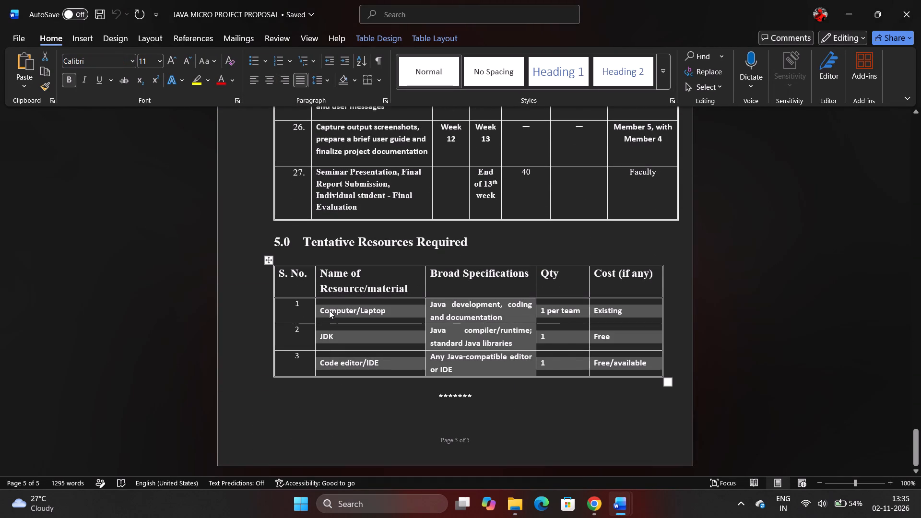
key("alt+Tab")
key("alt+Tab")
key("alt+Tab")
key("alt+Tab")
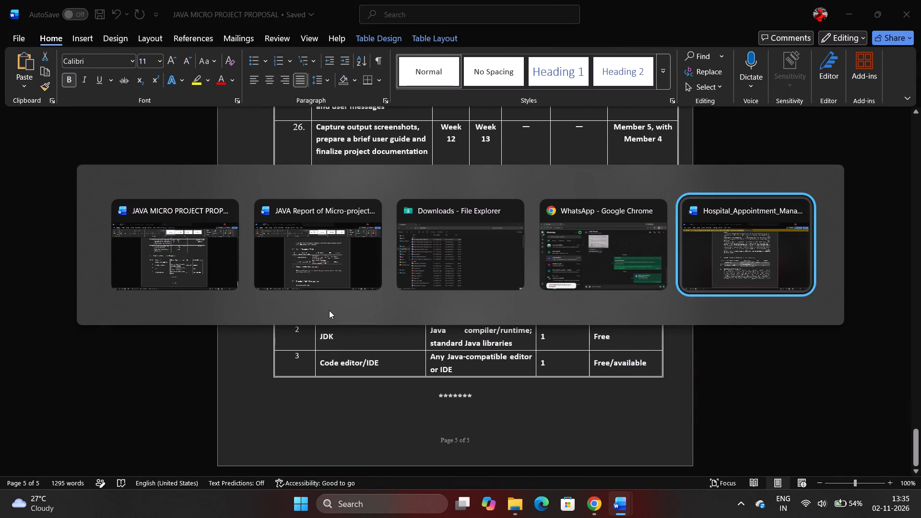
key("alt+Tab")
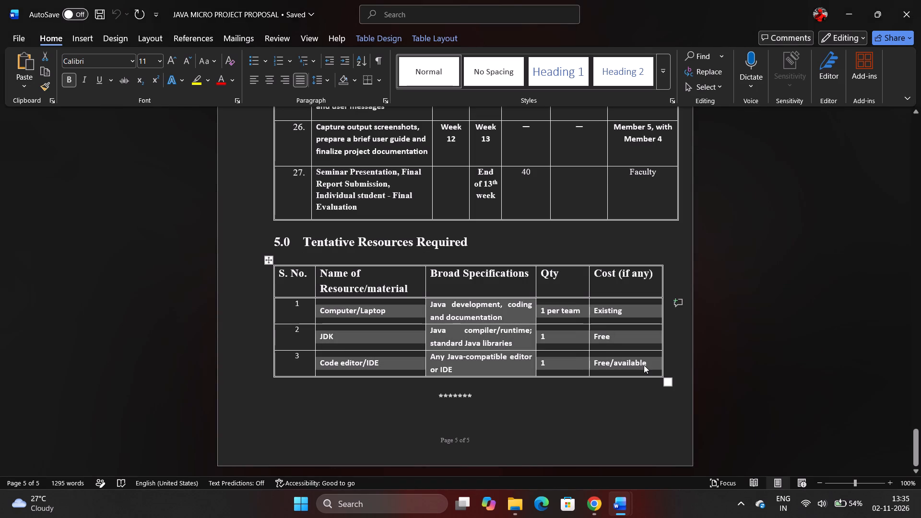
key("alt+Tab")
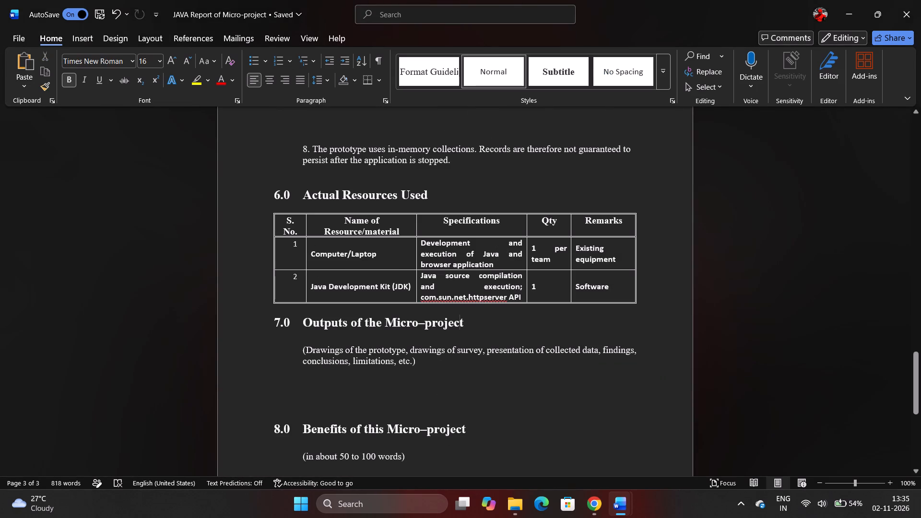
left_click_drag(612, 291, 318, 252)
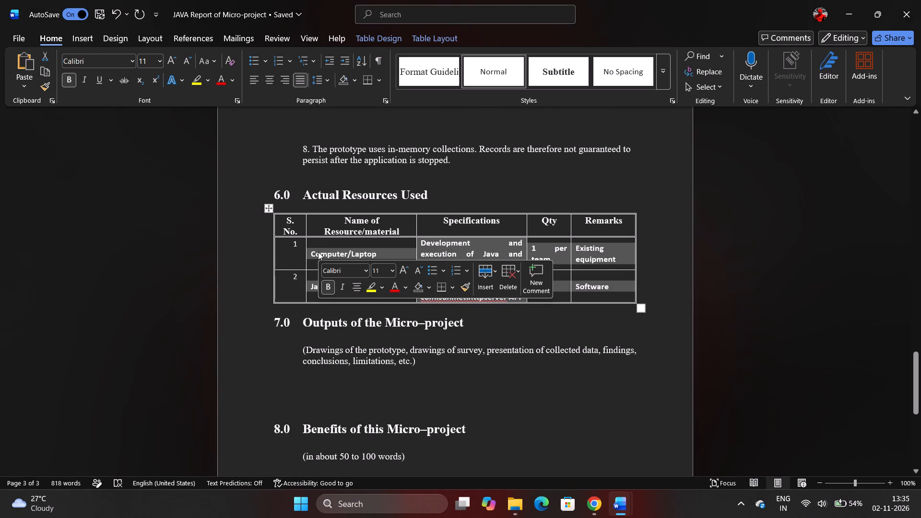
key("ctrl+v")
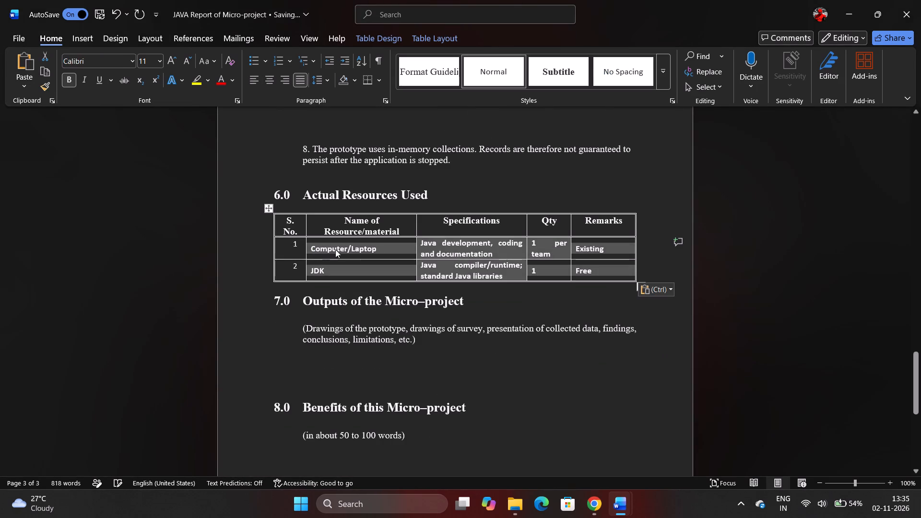
left_click(567, 365)
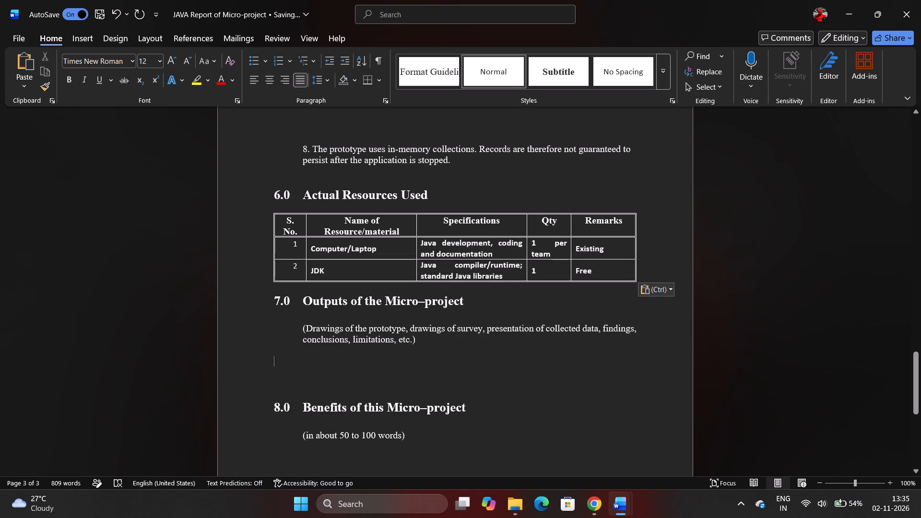
Slightly increase the height of the JDK row in the Actual Resources Used table.
left_click(562, 281)
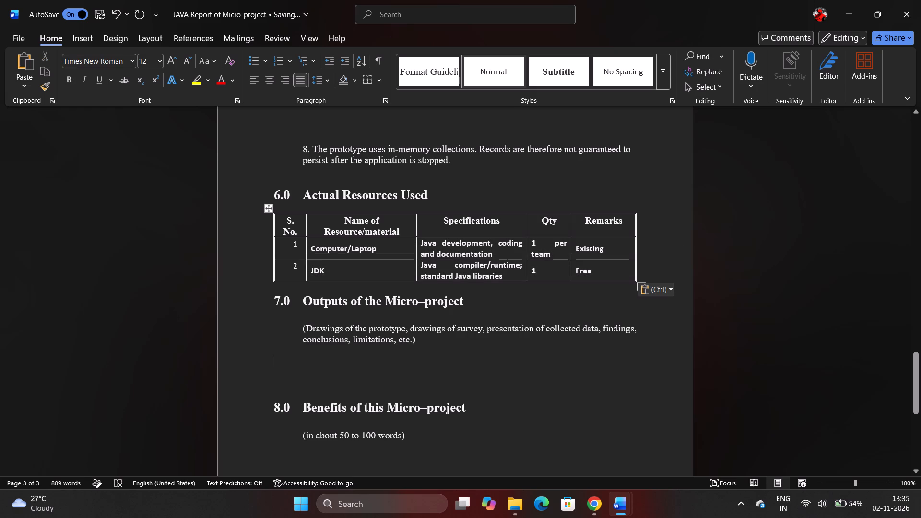
double_click(562, 281)
double_click(562, 281)
left_click_drag(562, 281, 562, 285)
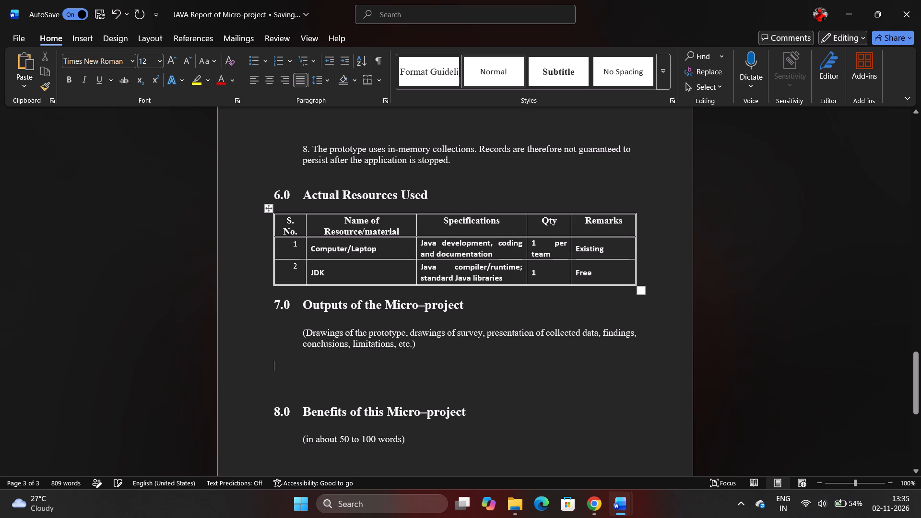
Insert three empty rows below the JDK row of the Actual Resources Used table.
left_click(267, 207)
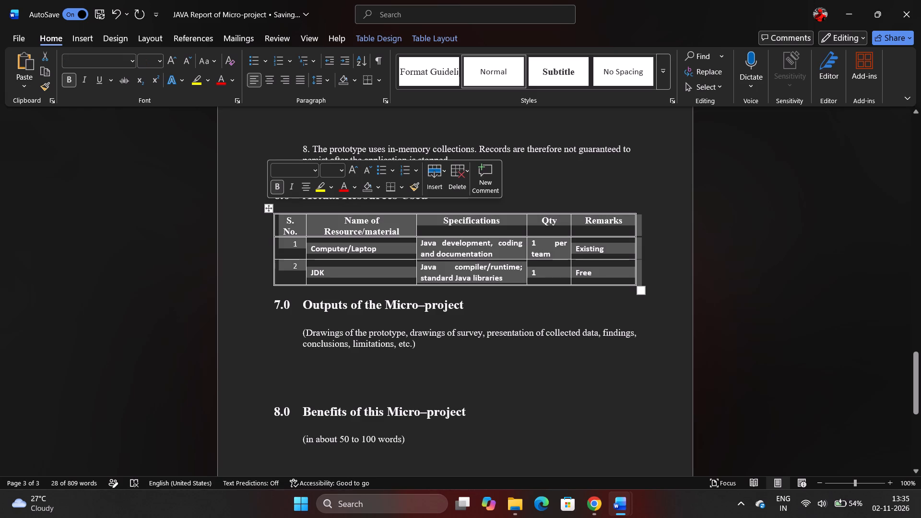
left_click(509, 326)
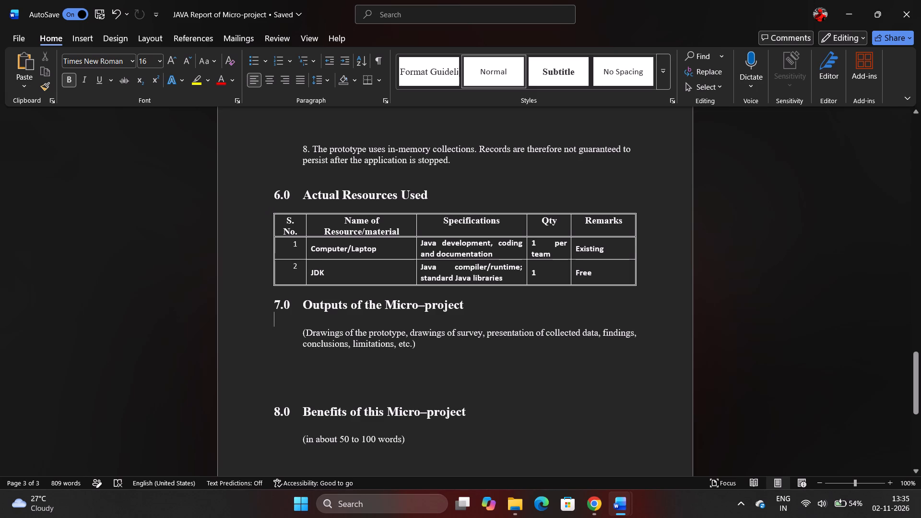
left_click(335, 272)
double_click(335, 272)
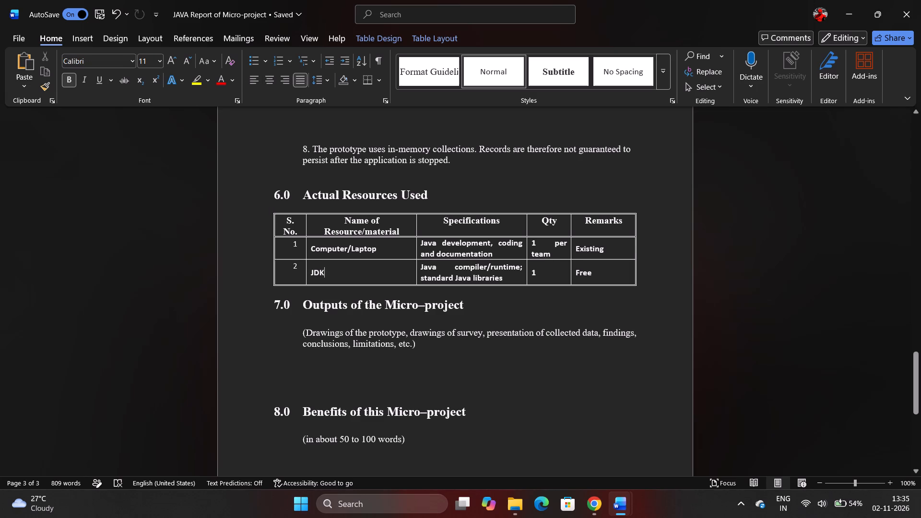
left_click(270, 212)
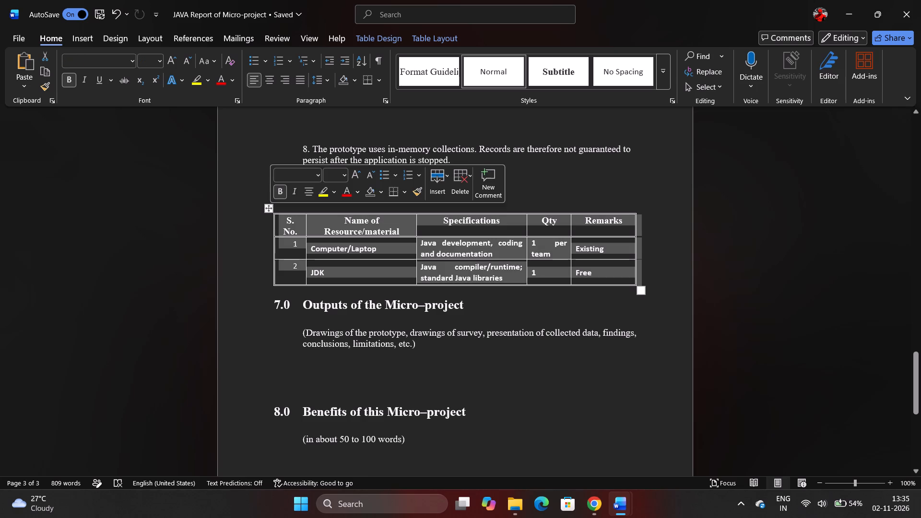
left_click(435, 176)
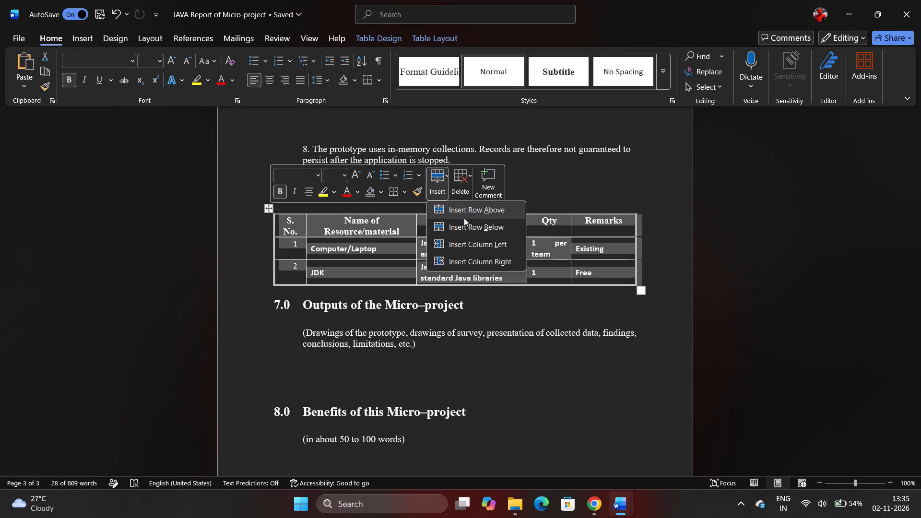
left_click(461, 232)
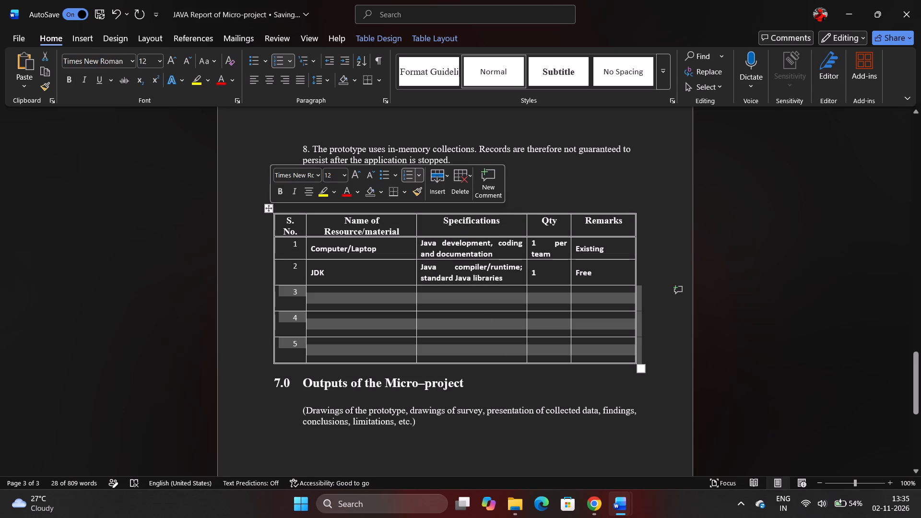
Delete the empty rows 4 and 5 from the Actual Resources Used table.
left_click(629, 361)
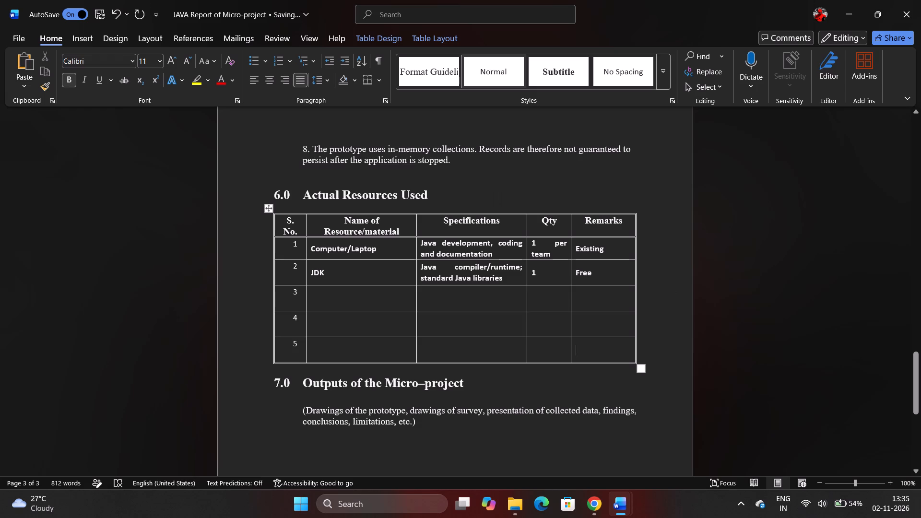
left_click_drag(643, 362, 225, 331)
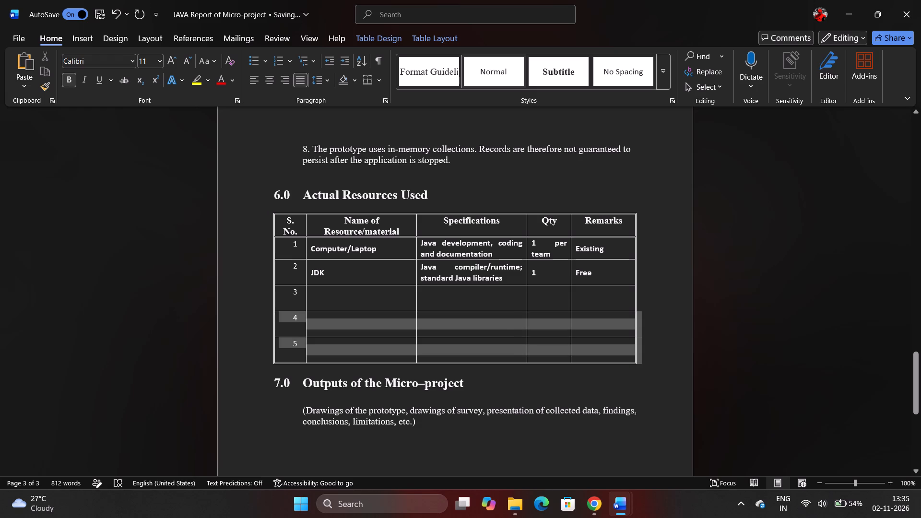
left_click_drag(225, 331, 225, 332)
key("BackSpace")
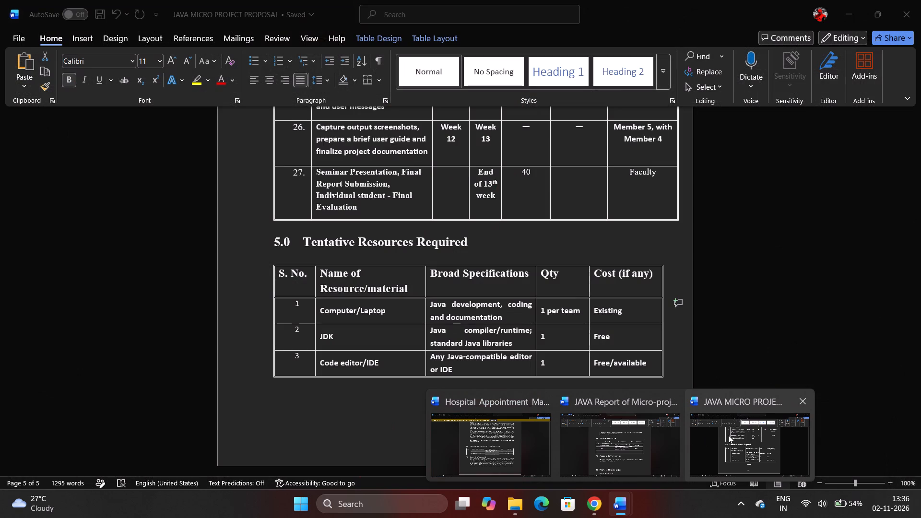
Copy the three resource rows, without serial numbers, from the proposal's Tentative Resources Required table over the matching cells of the JAVA report's Actual Resources Used table.
left_click(728, 435)
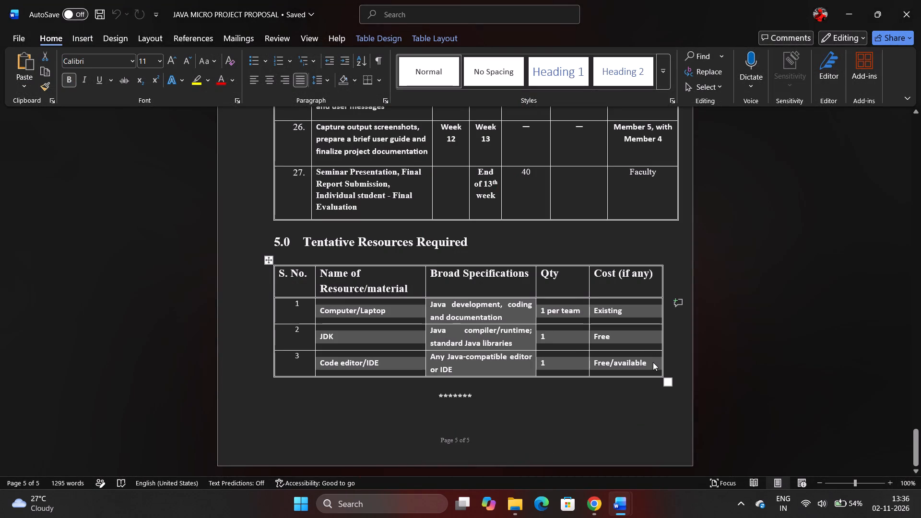
key("ctrl+c")
left_click(645, 362)
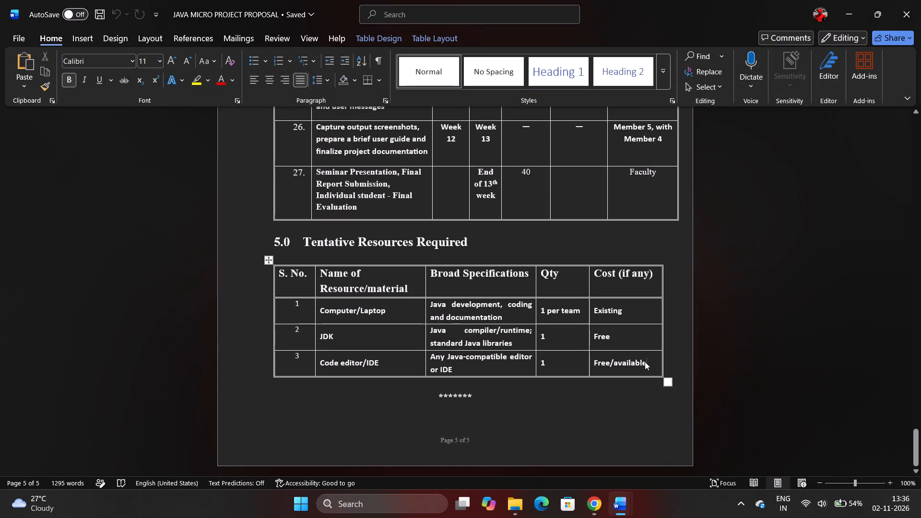
left_click_drag(645, 362, 315, 313)
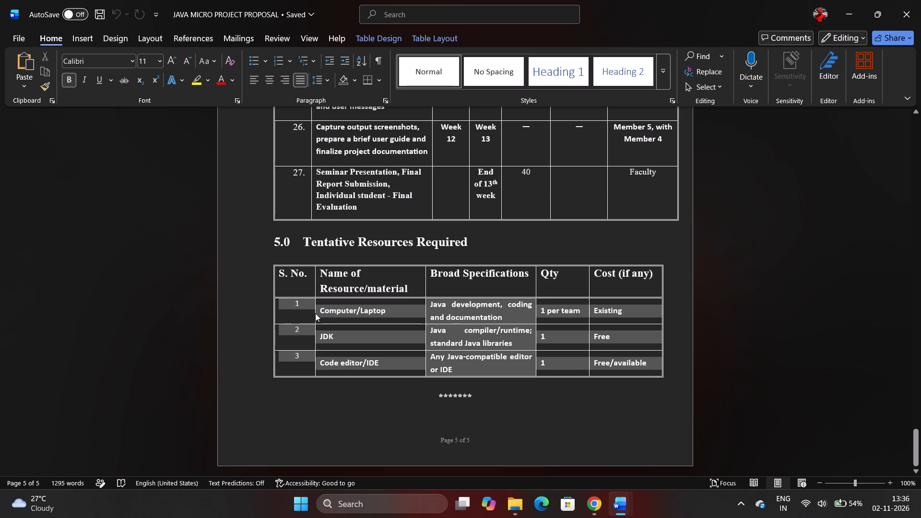
left_click_drag(315, 313, 316, 313)
key("ctrl+c")
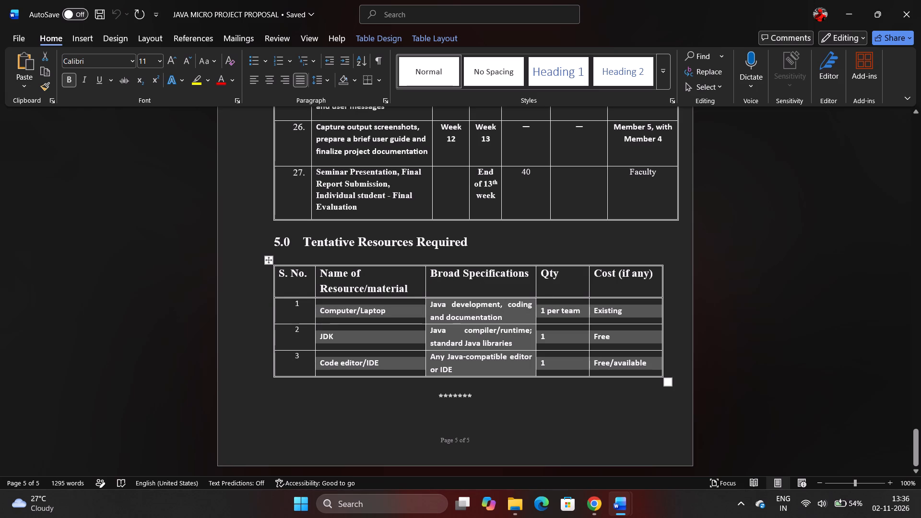
key("alt+Tab")
key("alt+Tab")
key("alt+Tab")
key("alt+Tab")
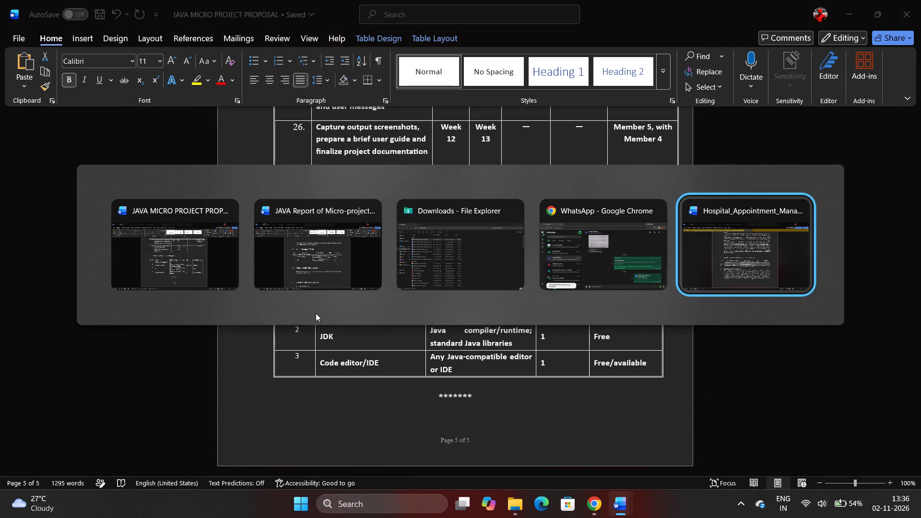
key("alt+Tab")
key("alt+Tab")
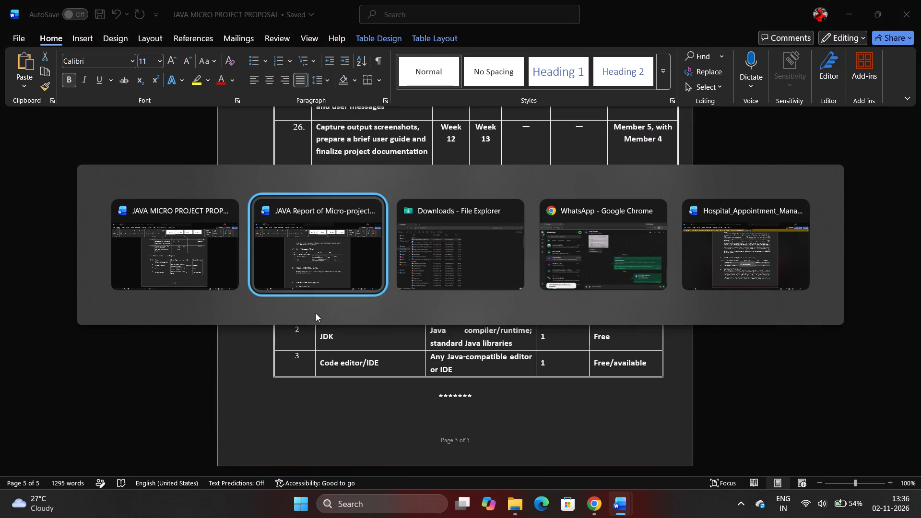
left_click(621, 304)
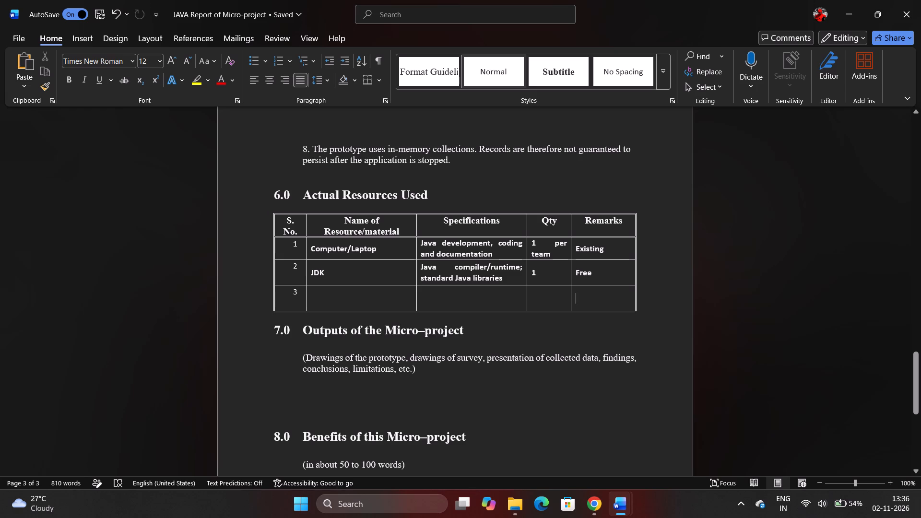
left_click_drag(621, 304, 355, 255)
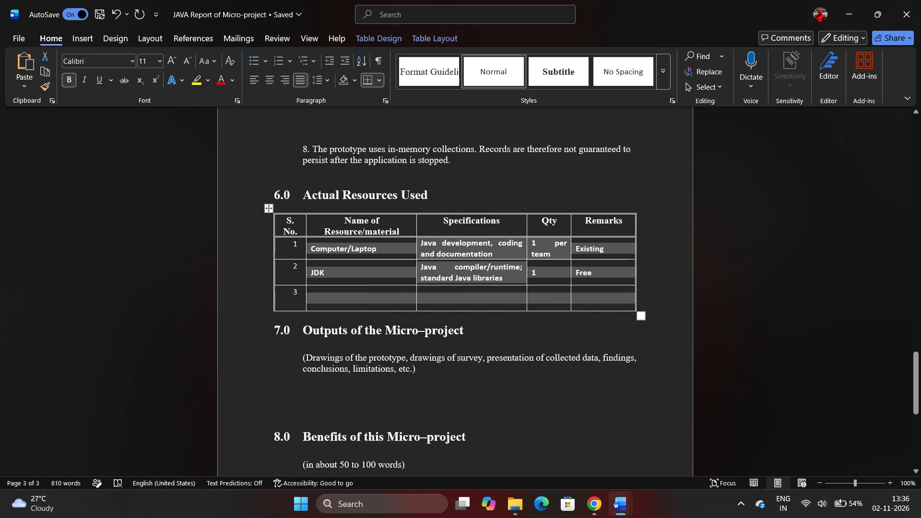
key("ctrl+v")
left_click(486, 332)
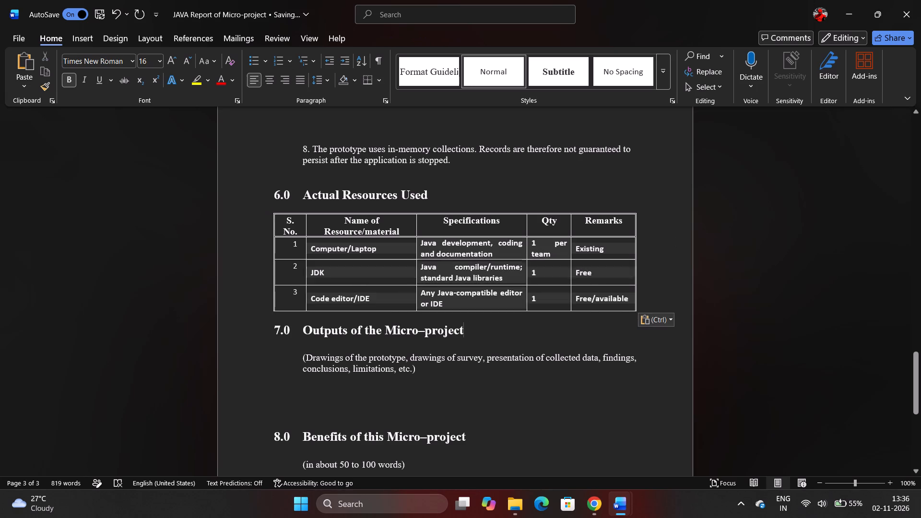
Return to the JAVA MICRO PROJECT PROPOSAL document and close it.
key("alt+Tab")
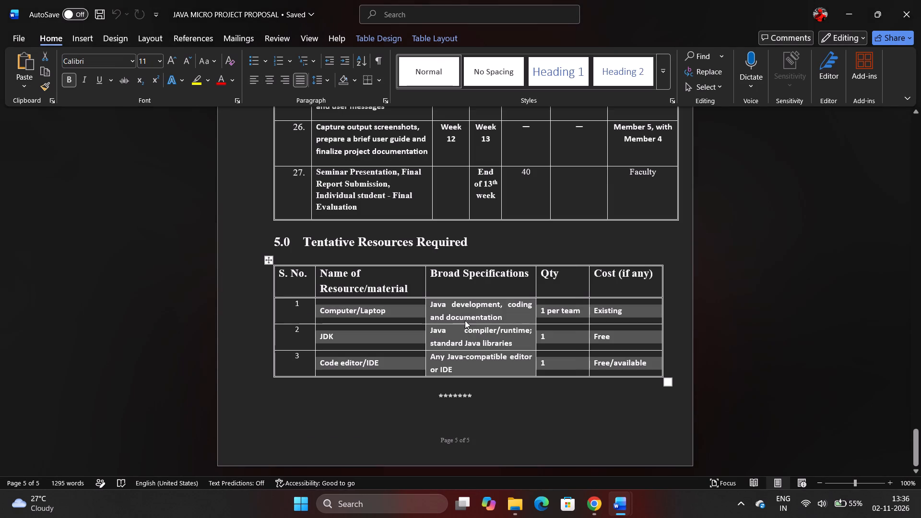
scroll(498, 308, "down", 4)
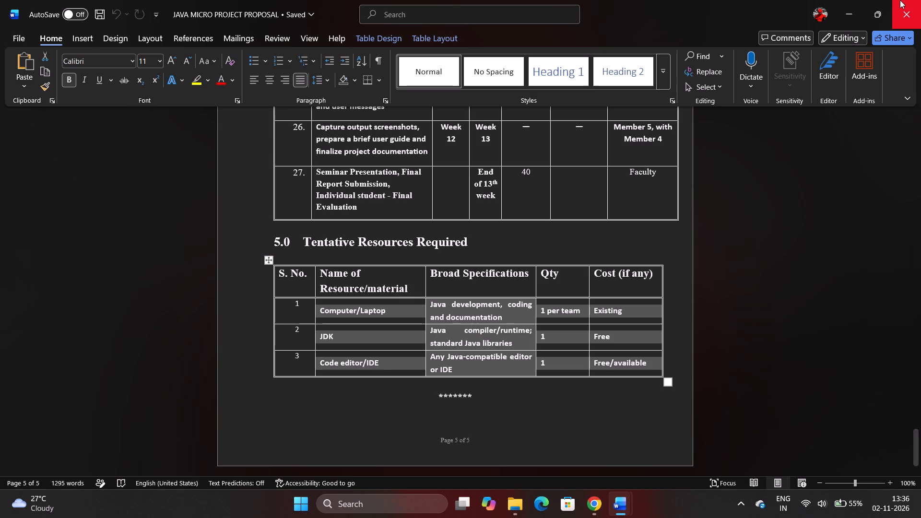
left_click(899, 0)
Replace the guidance text under 7.0 Outputs of the Micro–project with the Outputs text copied from Hospital_Appointment_Management_System_Report.
scroll(505, 355, "down", 1)
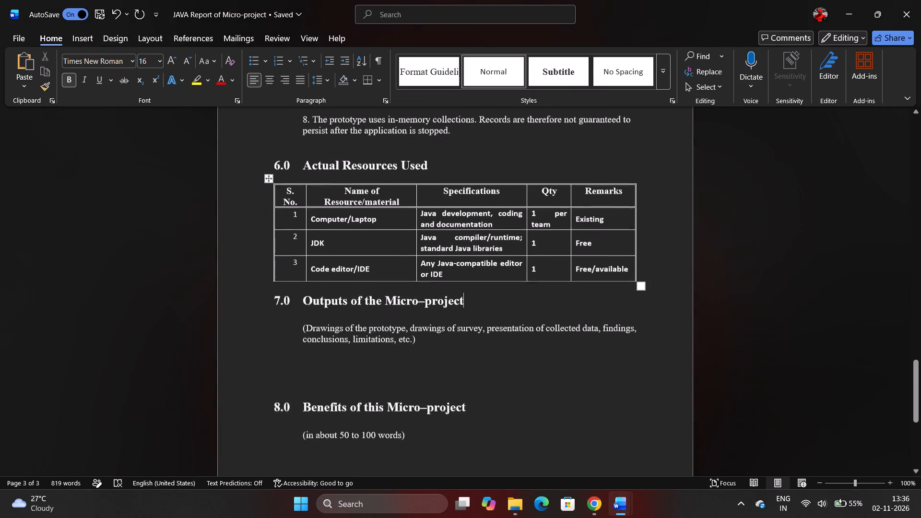
scroll(505, 355, "down", 1)
key("alt+Tab")
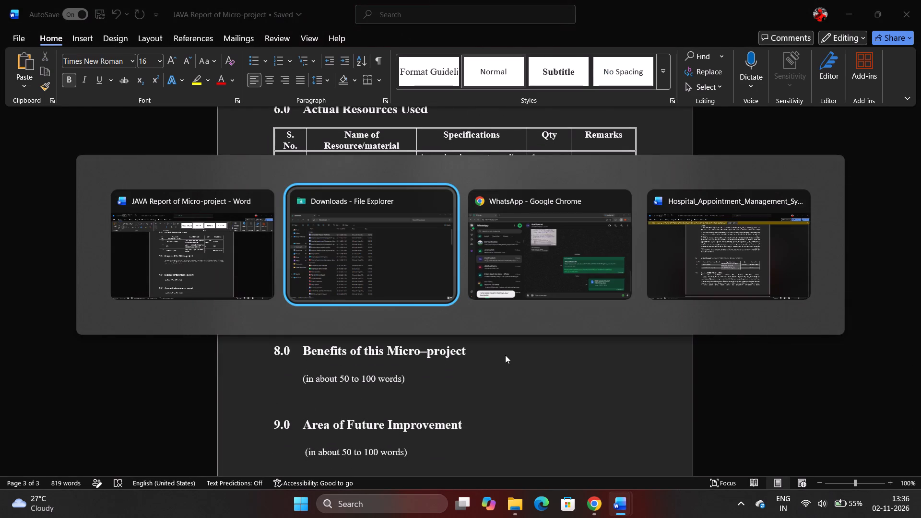
key("alt+Tab")
key("alt+Tab")
scroll(496, 354, "down", 1)
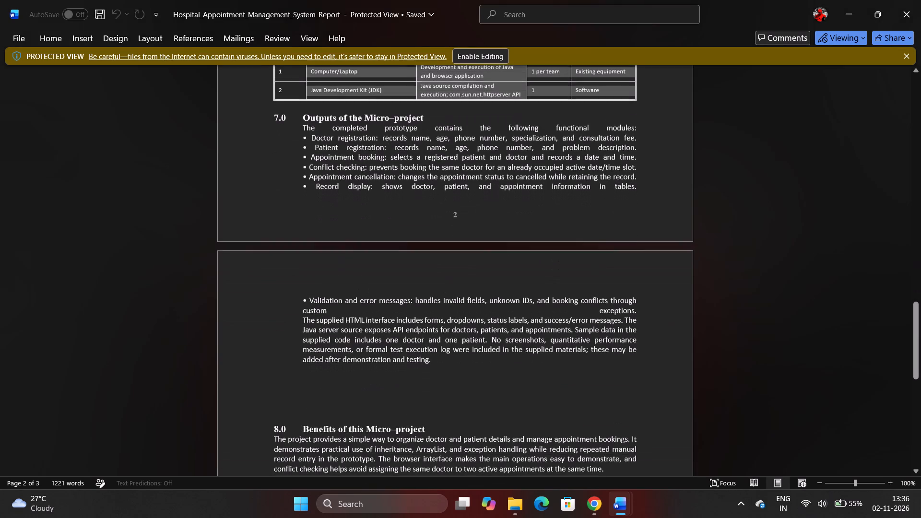
left_click_drag(430, 364, 265, 192)
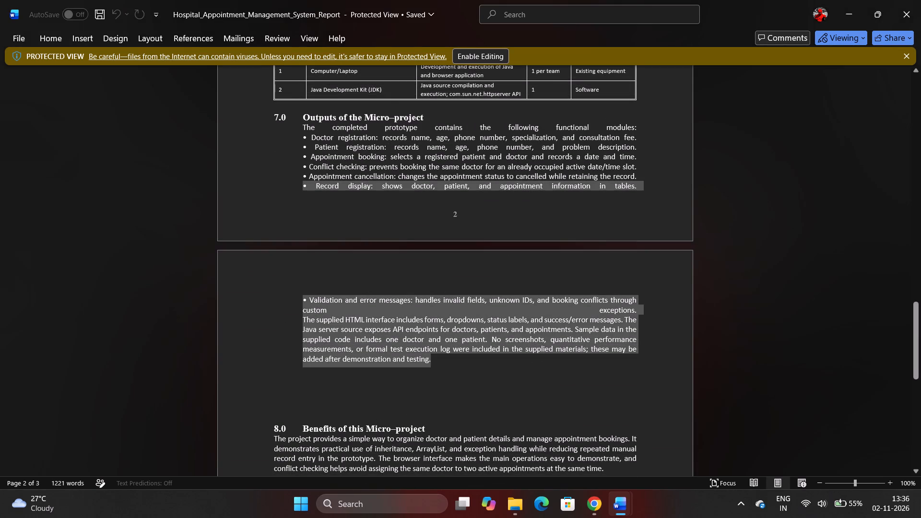
left_click_drag(265, 192, 301, 130)
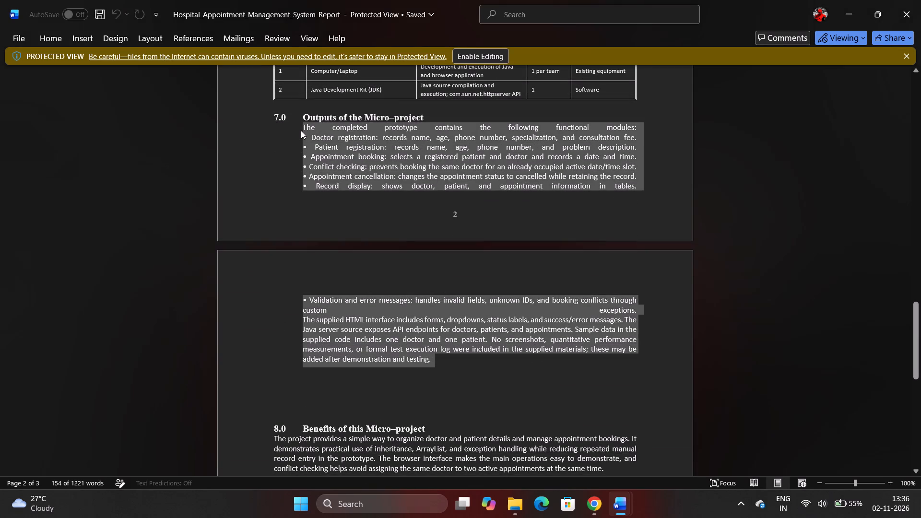
key("ctrl+c")
key("alt+Tab")
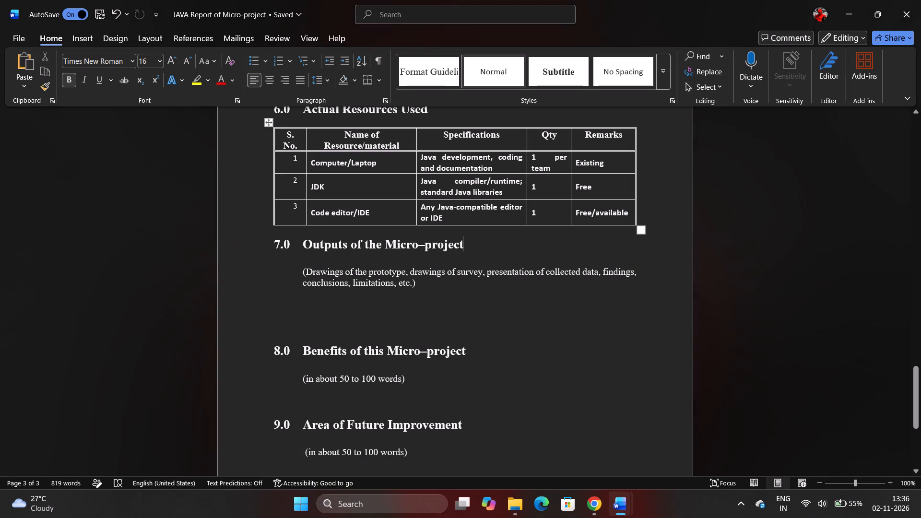
left_click_drag(422, 287, 304, 274)
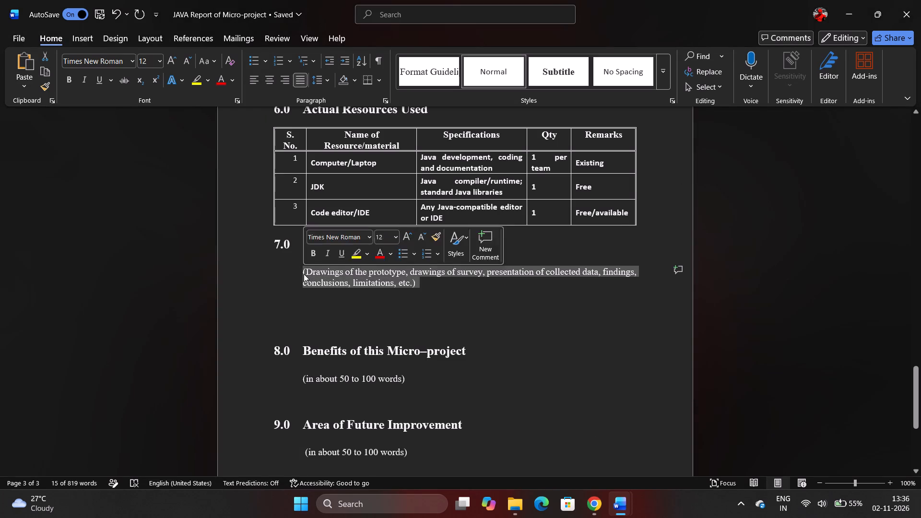
key("ctrl+v")
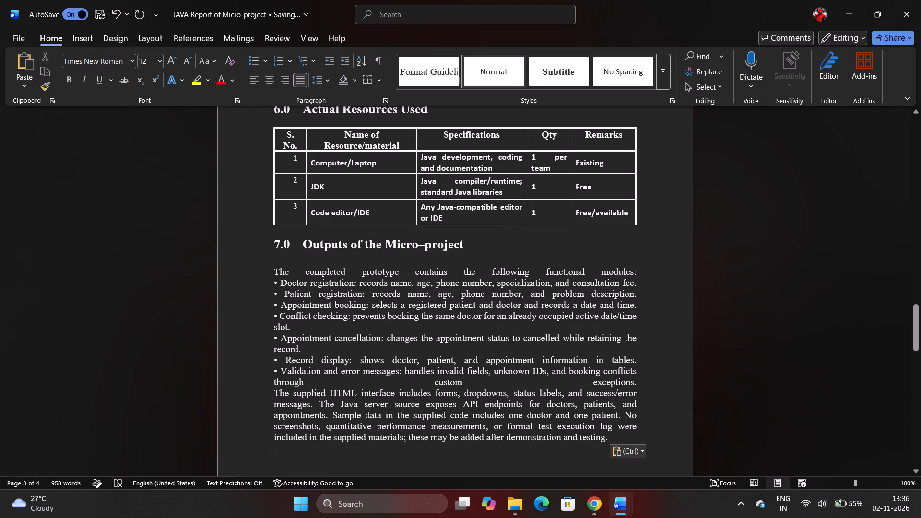
Left-align the pasted text of the 7.0 Outputs of the Micro–project section.
left_click_drag(613, 437, 275, 275)
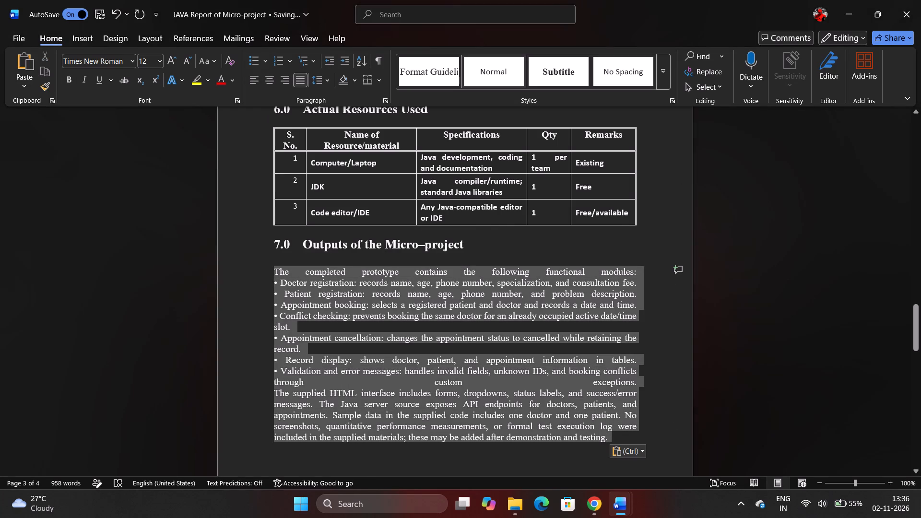
left_click_drag(275, 275, 276, 276)
left_click(250, 82)
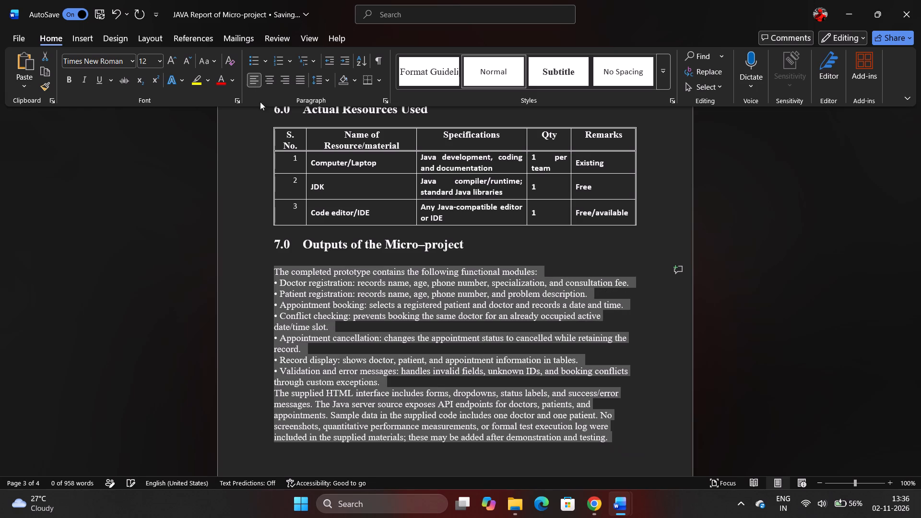
Insert a blank line below the sentence "The completed prototype contains the following functional modules:" in section 7.0.
left_click(537, 272)
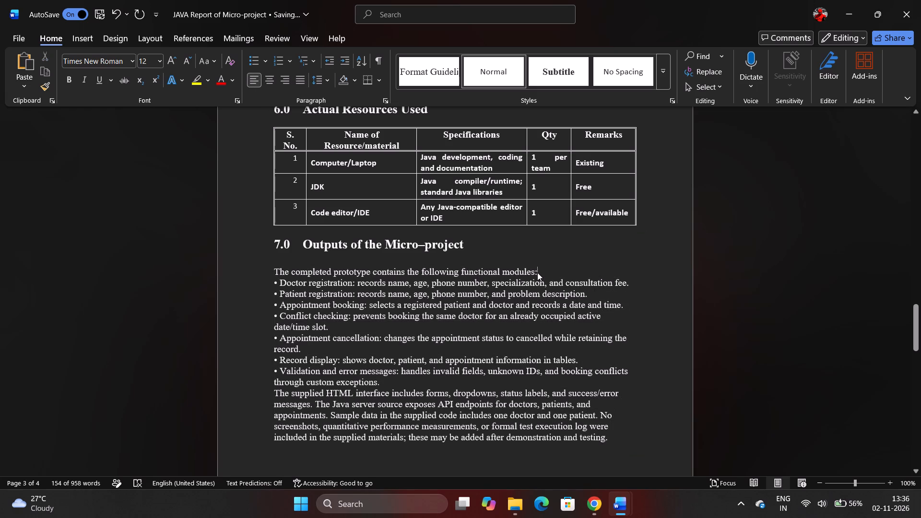
key("Up")
key("Down")
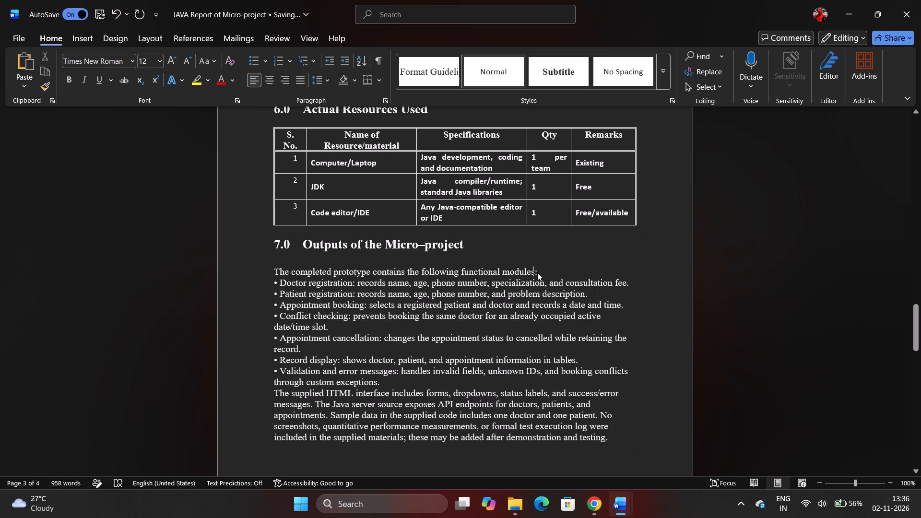
key("shift+Return")
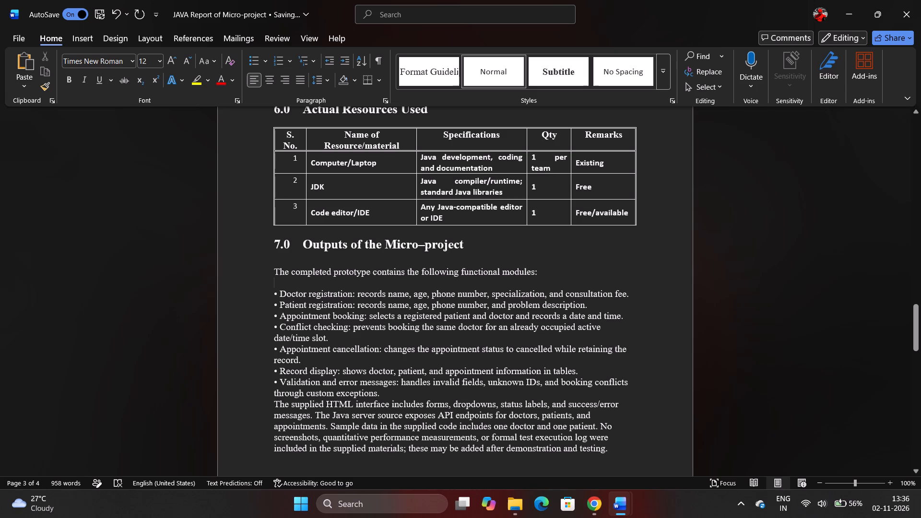
Bold the Doctor registration, Patient registration, Appointment booking and Conflict checking labels in the 7.0 Outputs bullets.
left_click_drag(354, 295, 283, 294)
left_click(294, 275)
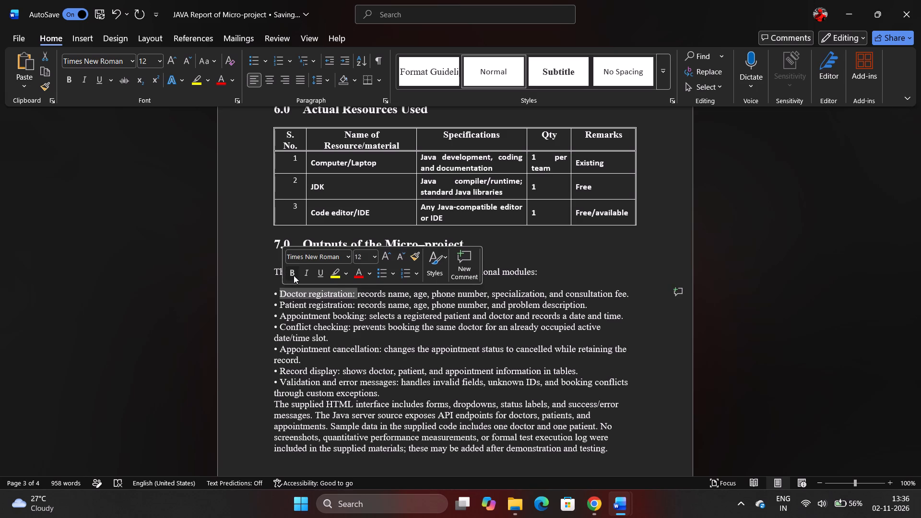
left_click(355, 307)
left_click_drag(355, 307, 293, 306)
left_click(302, 283)
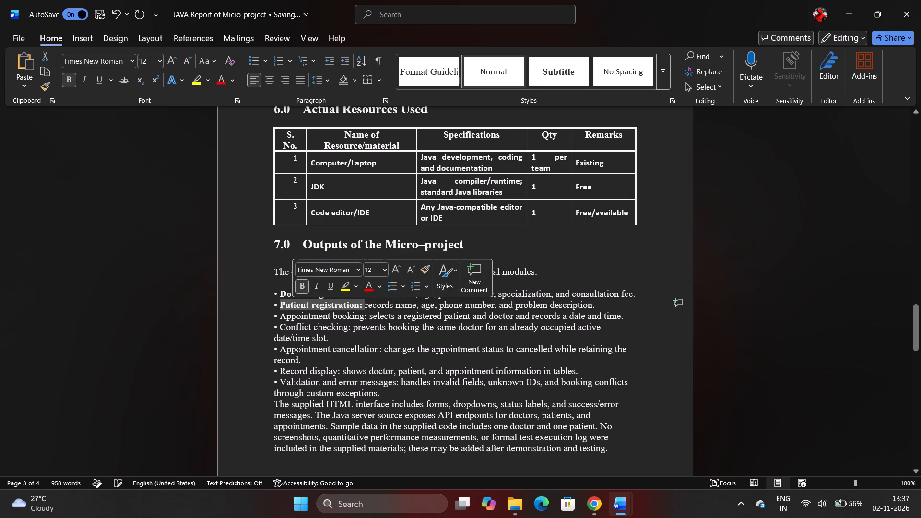
left_click(366, 318)
left_click_drag(366, 318, 352, 319)
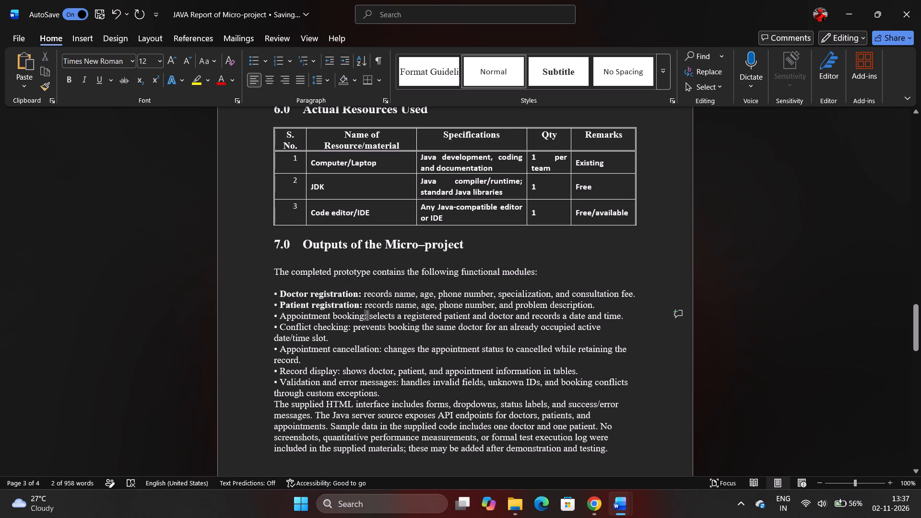
left_click_drag(352, 319, 301, 319)
left_click(307, 300)
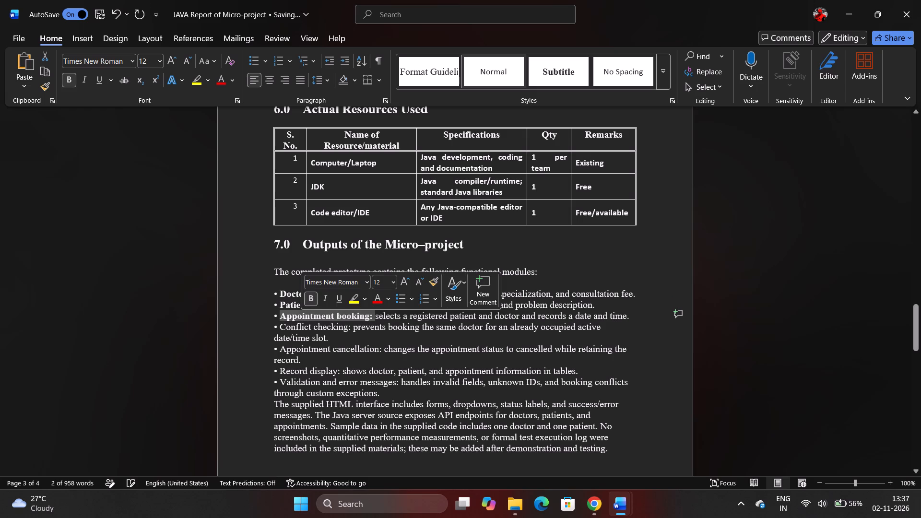
left_click(351, 329)
left_click_drag(351, 329, 298, 327)
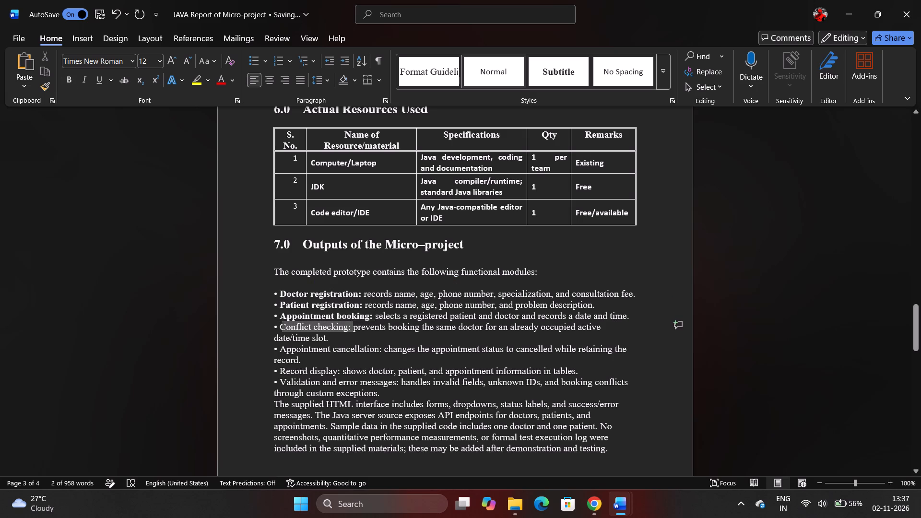
left_click_drag(298, 327, 295, 326)
left_click(302, 310)
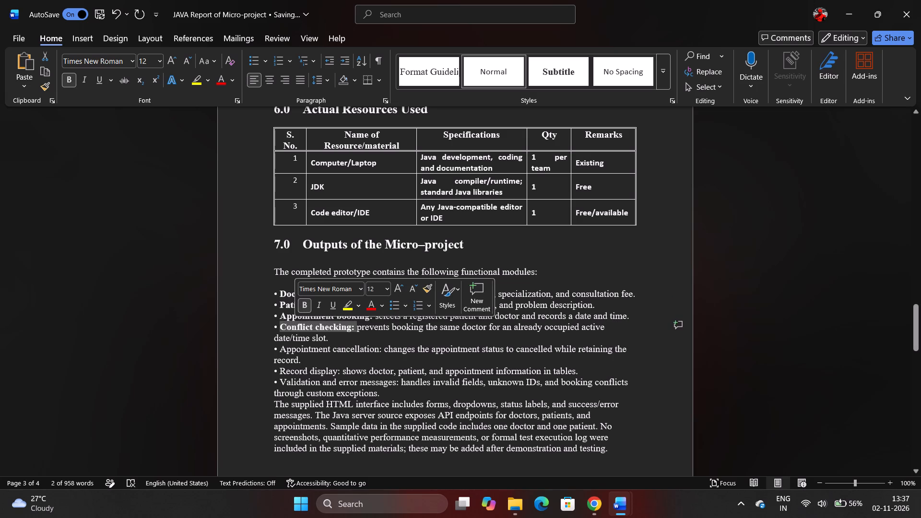
Bold the Appointment cancellation, Record display, and Validation and error messages labels in the 7.0 Outputs bullets.
left_click(380, 352)
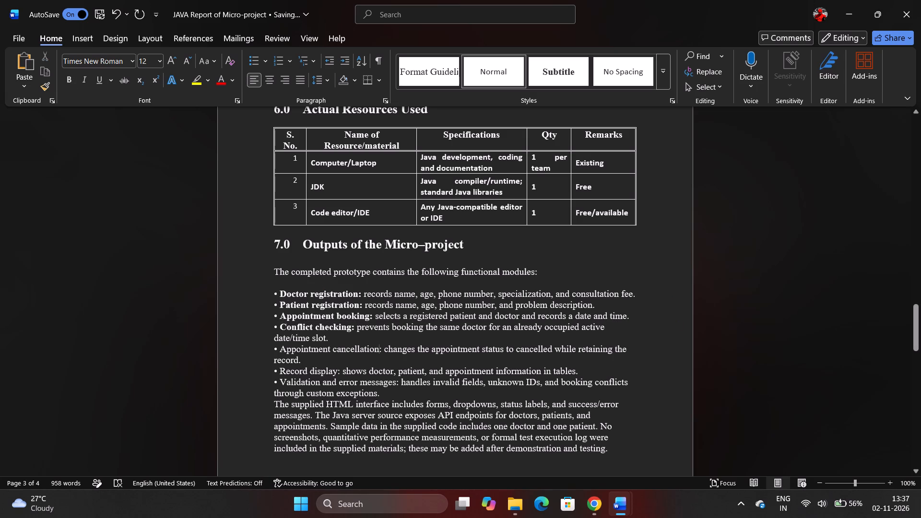
left_click(382, 351)
left_click_drag(382, 351, 289, 351)
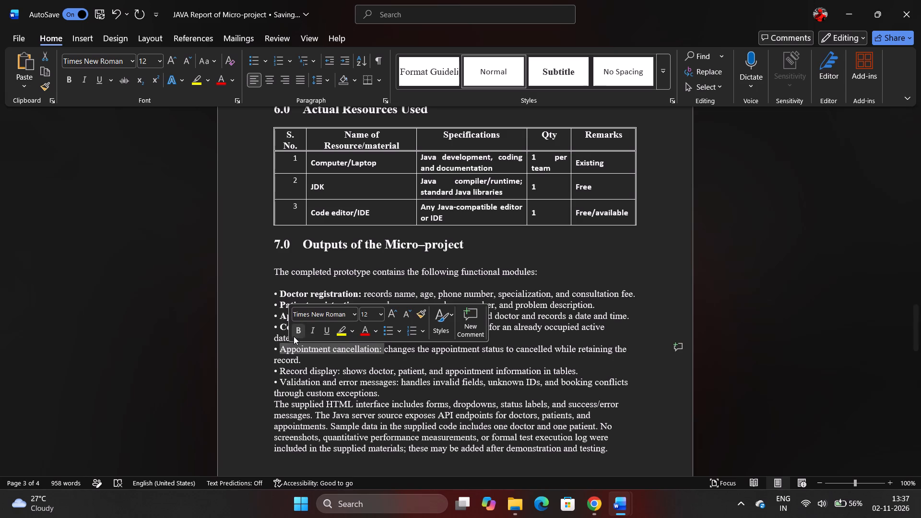
left_click(294, 336)
left_click(338, 370)
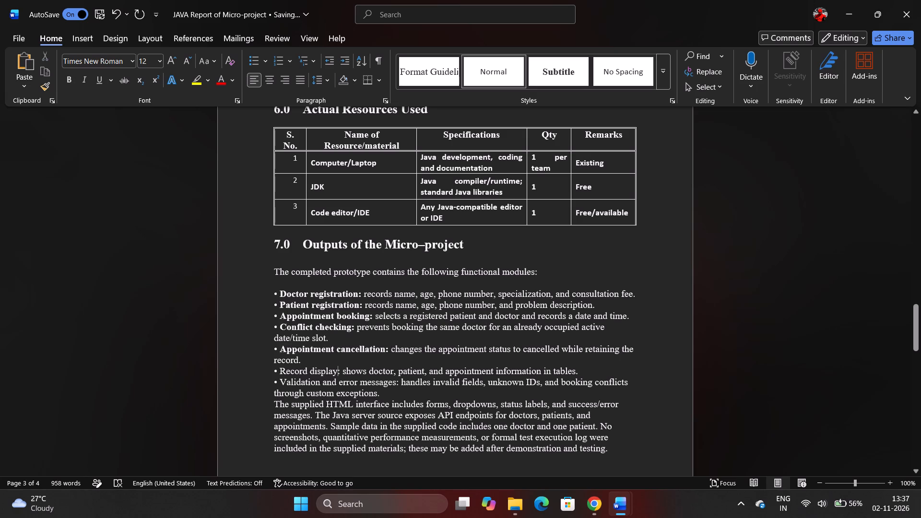
left_click(339, 372)
left_click_drag(339, 372, 297, 371)
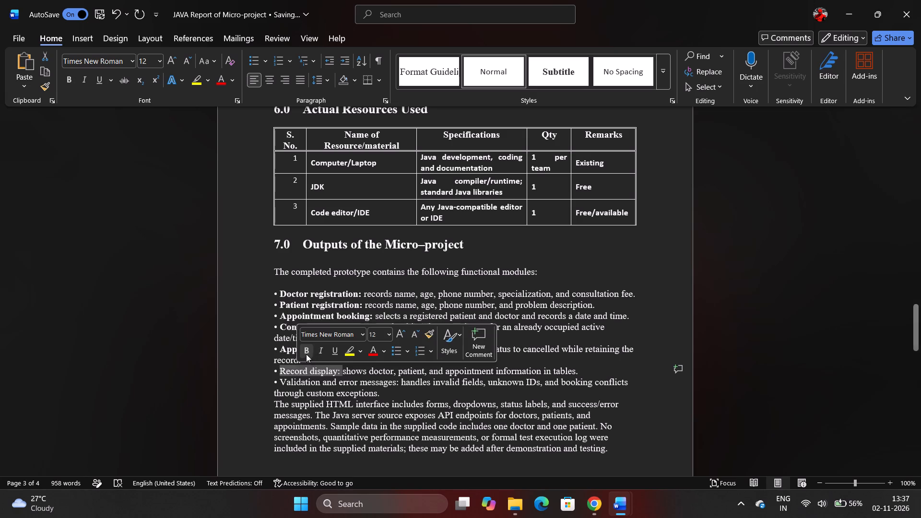
left_click(309, 352)
left_click(399, 383)
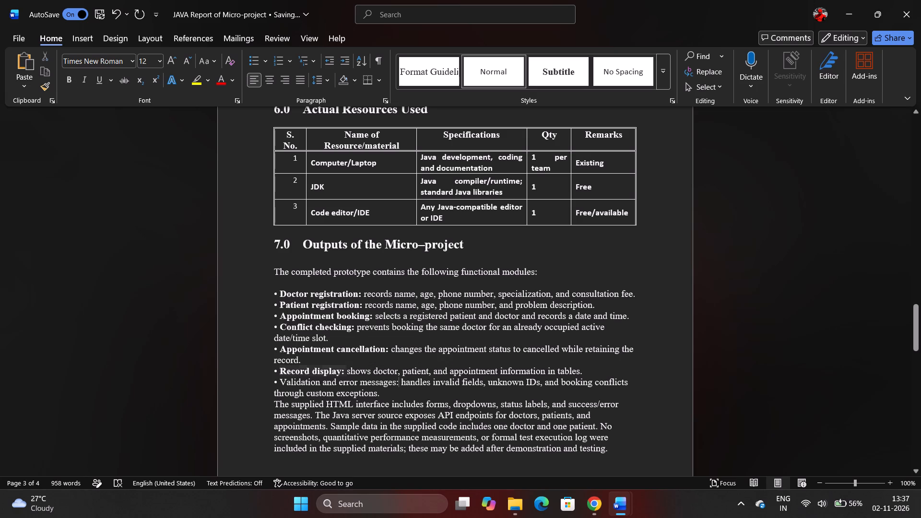
left_click_drag(399, 383, 300, 385)
left_click(308, 360)
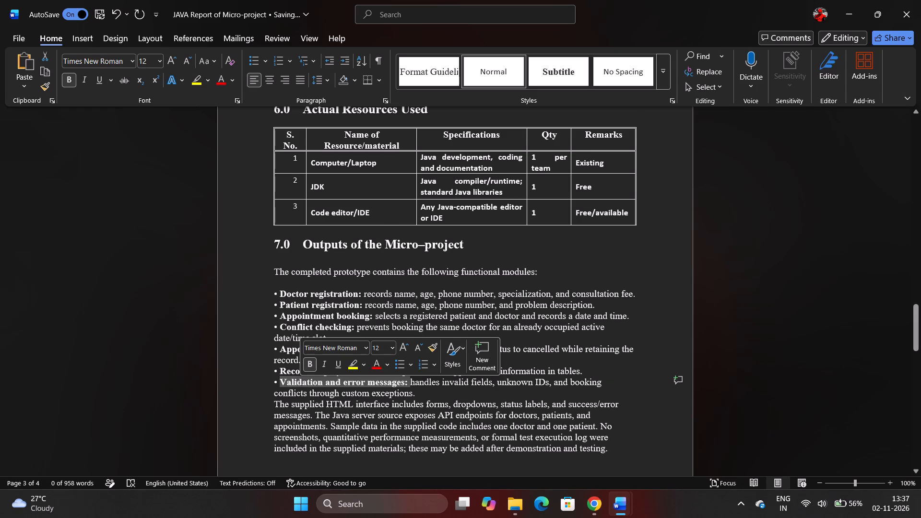
Insert a blank line between the last Outputs bullet and the paragraph starting "The supplied HTML interface".
scroll(440, 420, "down", 1)
left_click(422, 348)
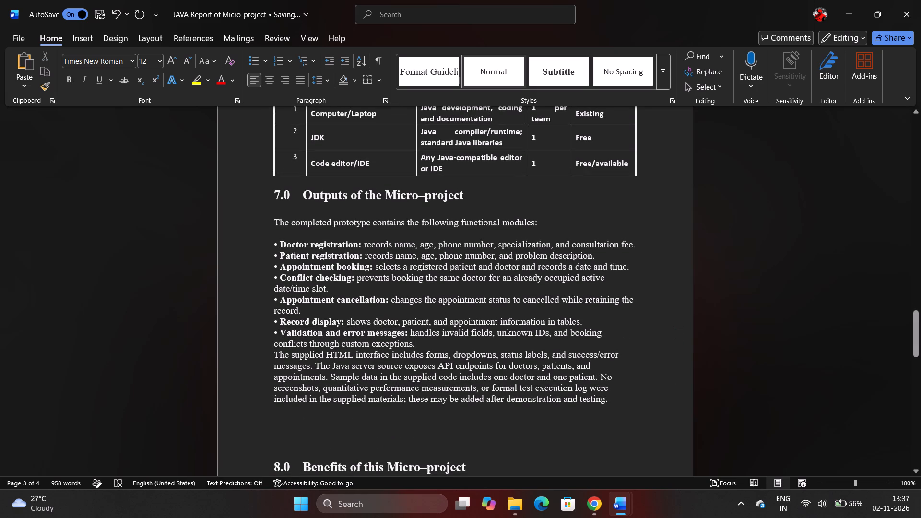
key("shift+Return")
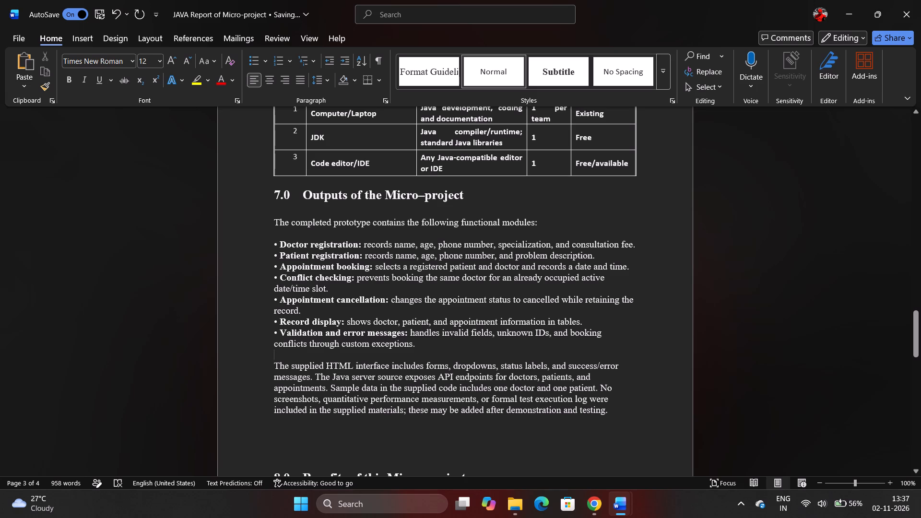
Separate all seven bullets of the 7.0 Outputs list from each other with one blank line.
left_click(641, 246)
key("shift+Return")
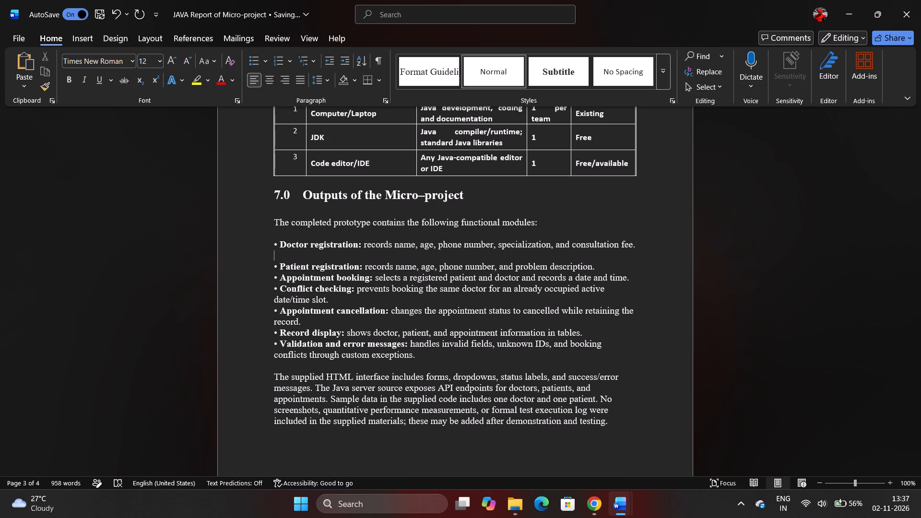
key("Down")
key("Down")
key("shift+Return")
key("Down")
key("shift+Return")
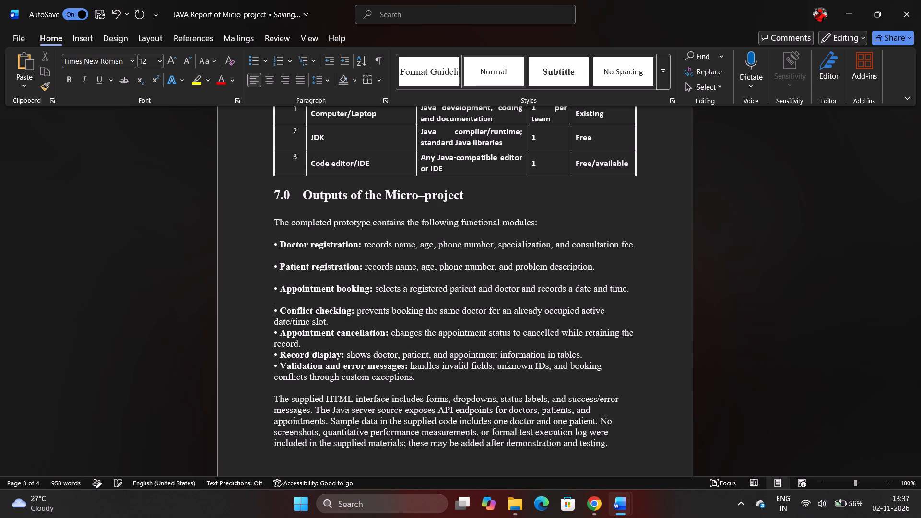
key("Down")
key("Down")
key("shift+Return")
key("Down")
key("Down")
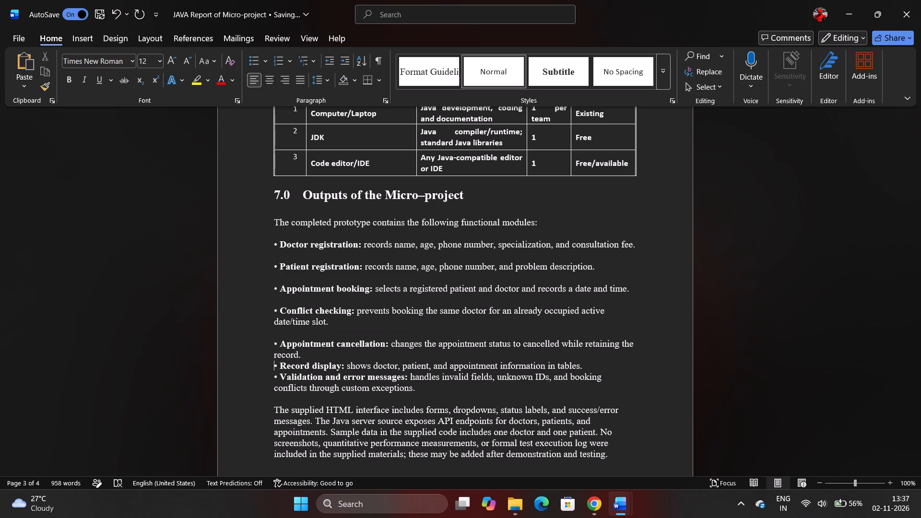
key("shift+Return")
key("Down")
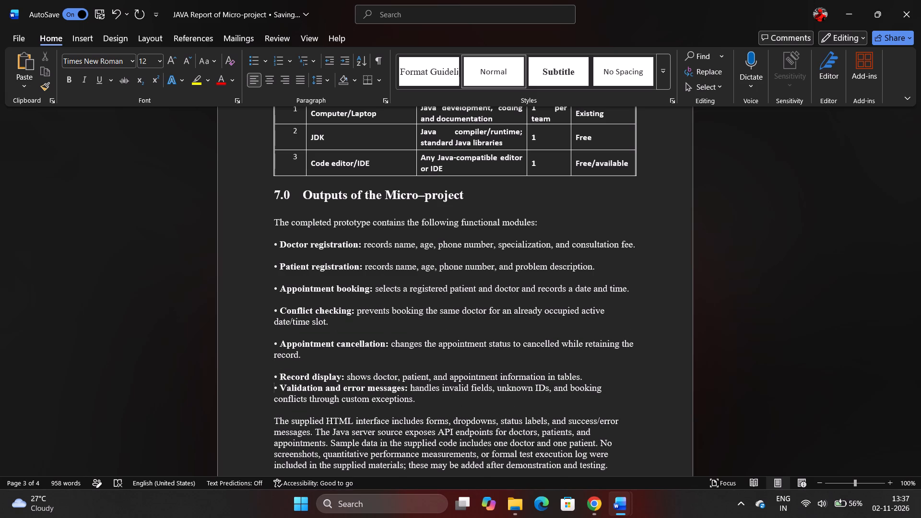
key("shift+Return")
Replace the guidance text under 8.0 Benefits of this Micro–project with the Benefits paragraph copied from Hospital_Appointment_Management_System_Report.
scroll(641, 246, "down", 4)
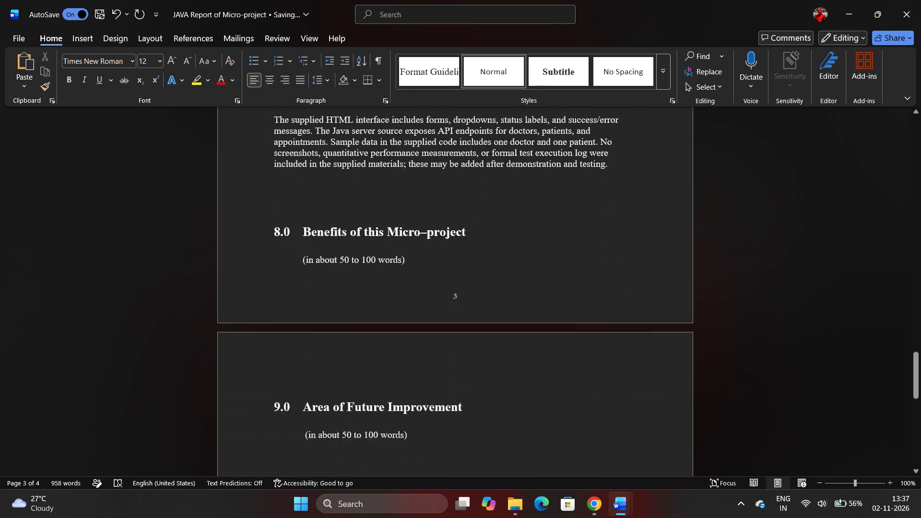
scroll(641, 246, "down", 1)
key("alt+Tab")
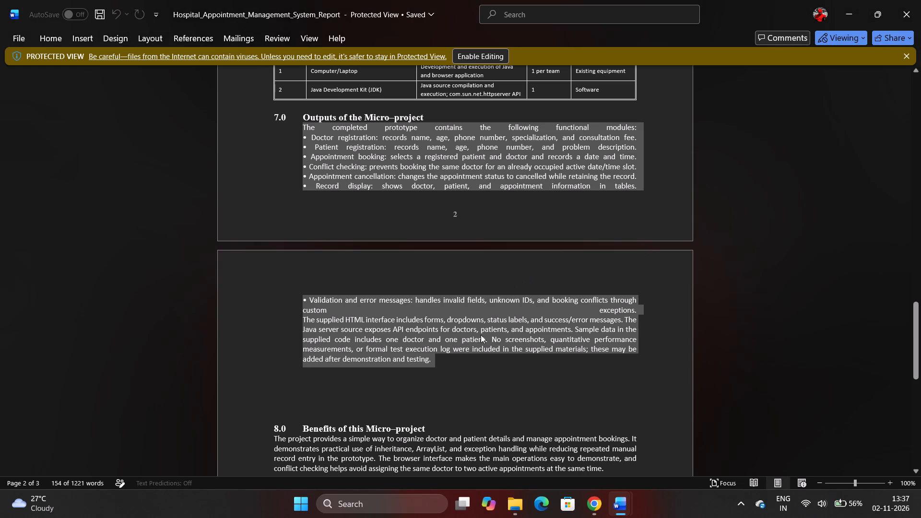
scroll(481, 335, "down", 2)
left_click(481, 335)
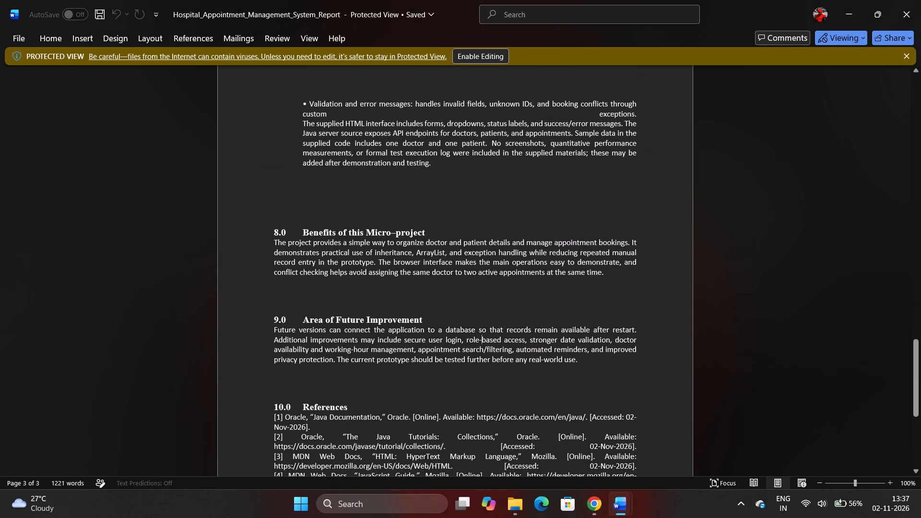
left_click_drag(607, 273, 273, 243)
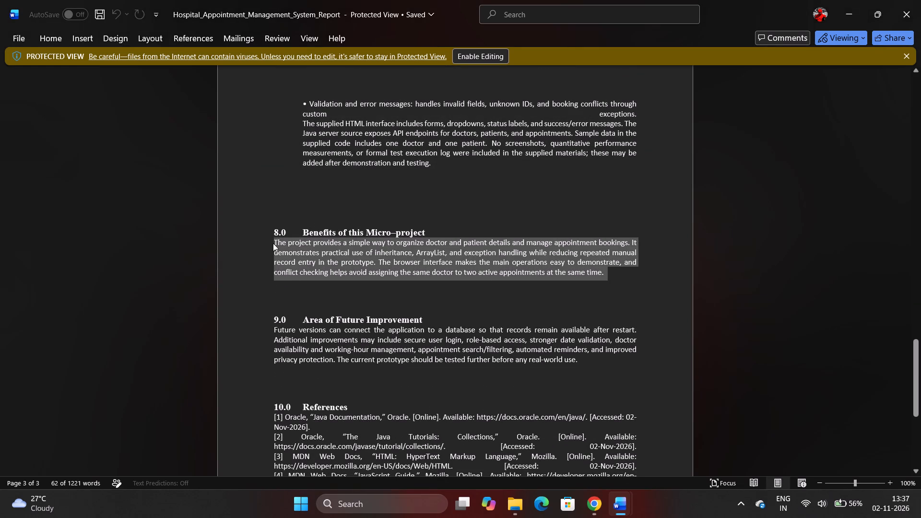
key("ctrl+c")
key("alt+Tab")
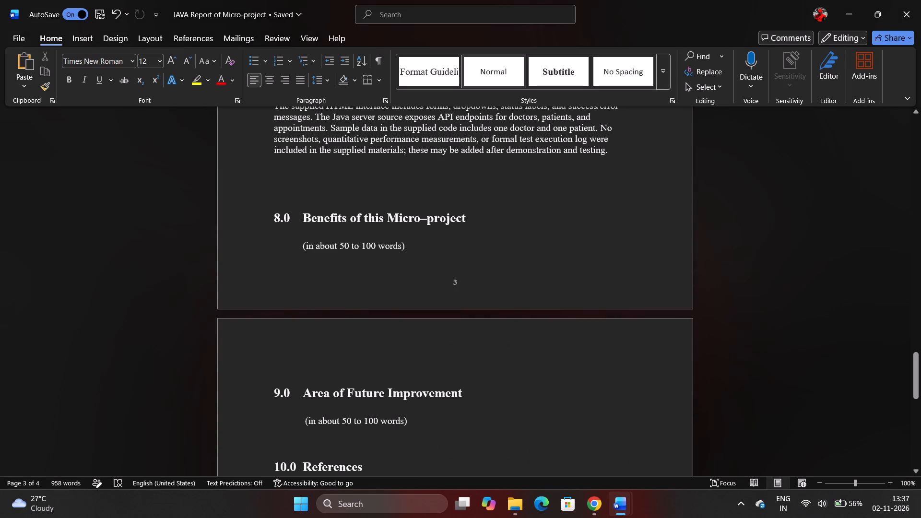
left_click_drag(407, 246, 300, 248)
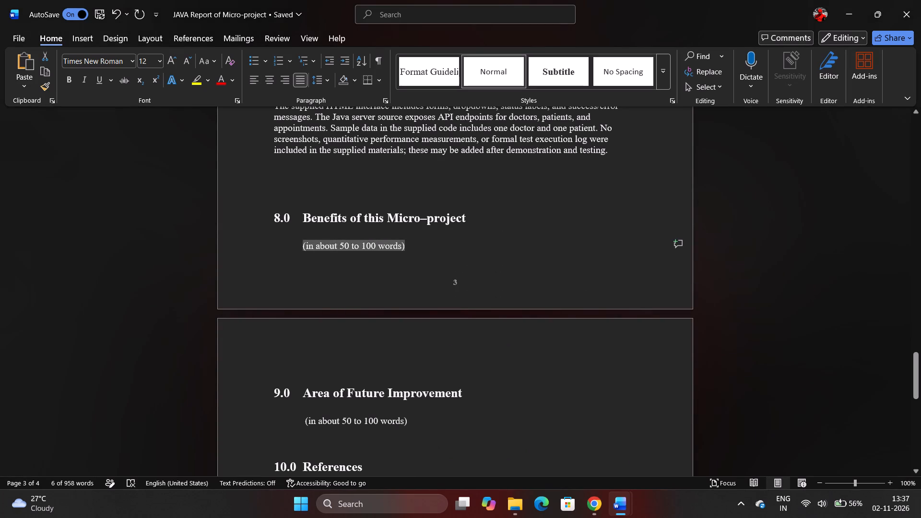
key("ctrl+v")
Left-align the pasted paragraph of the 8.0 Benefits of this Micro–project section.
left_click(513, 392)
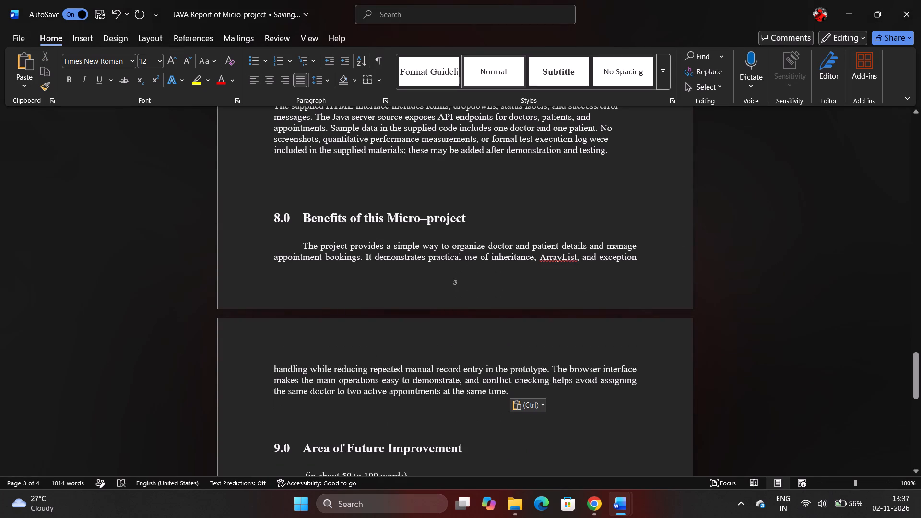
left_click_drag(513, 392, 307, 247)
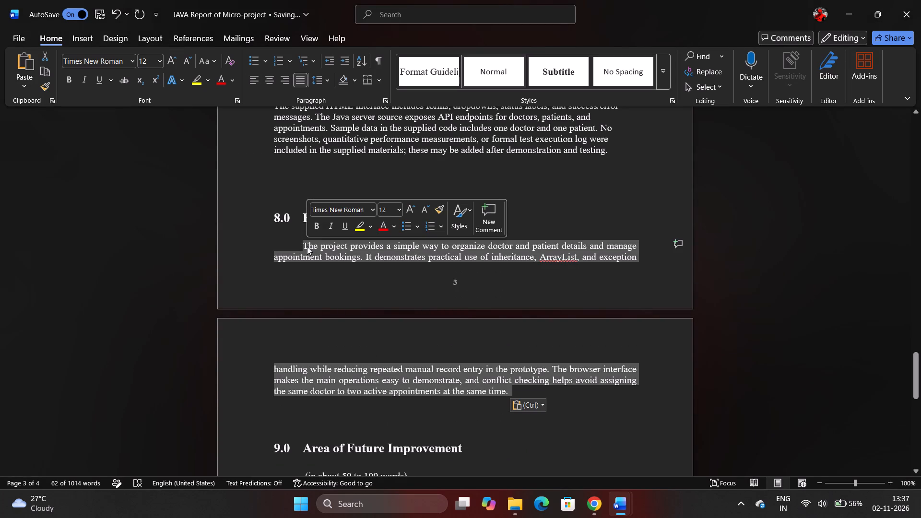
left_click(249, 78)
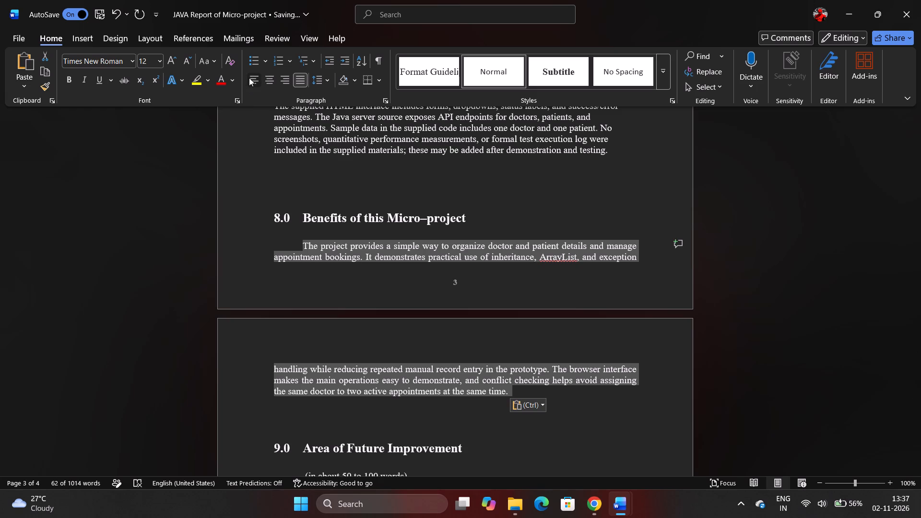
left_click(357, 322)
Replace the guidance text under 9.0 Area of Future Improvement with the matching paragraph copied from Hospital_Appointment_Management_System_Report.
scroll(357, 322, "down", 2)
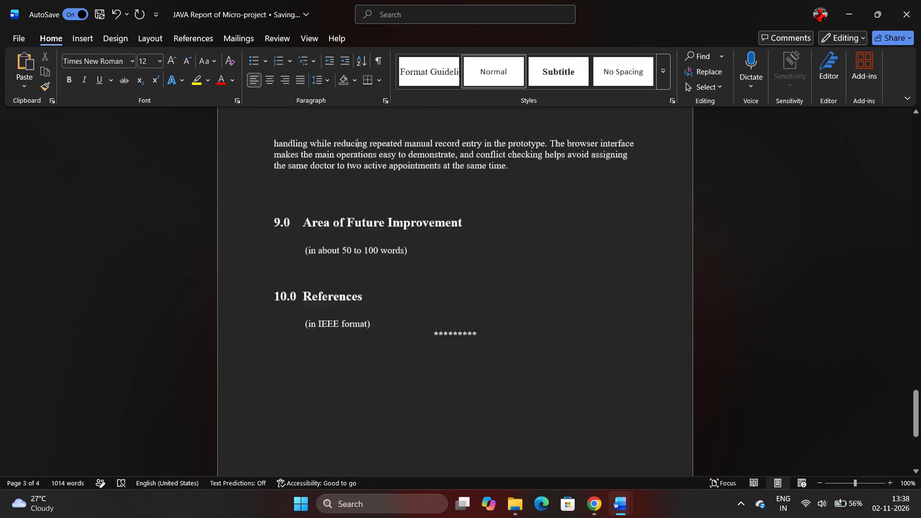
scroll(357, 322, "down", 1)
key("alt+Tab")
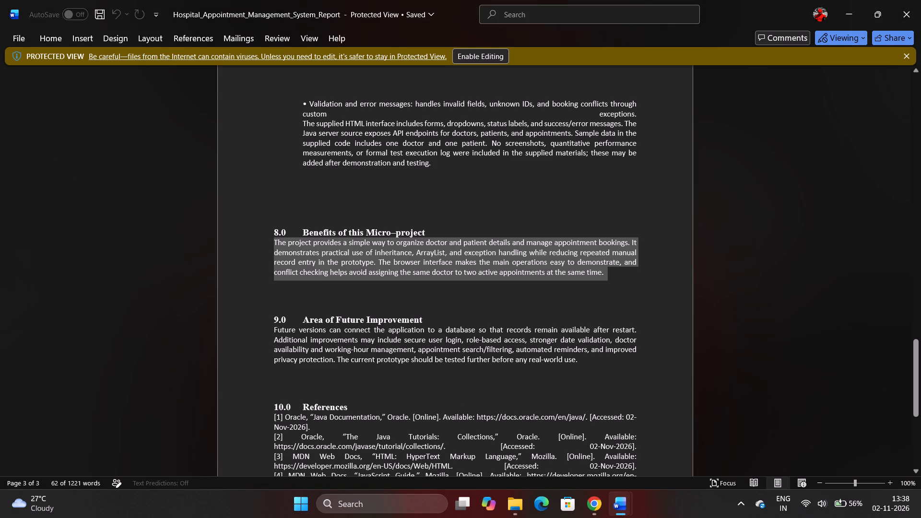
left_click(579, 358)
left_click_drag(579, 358, 268, 319)
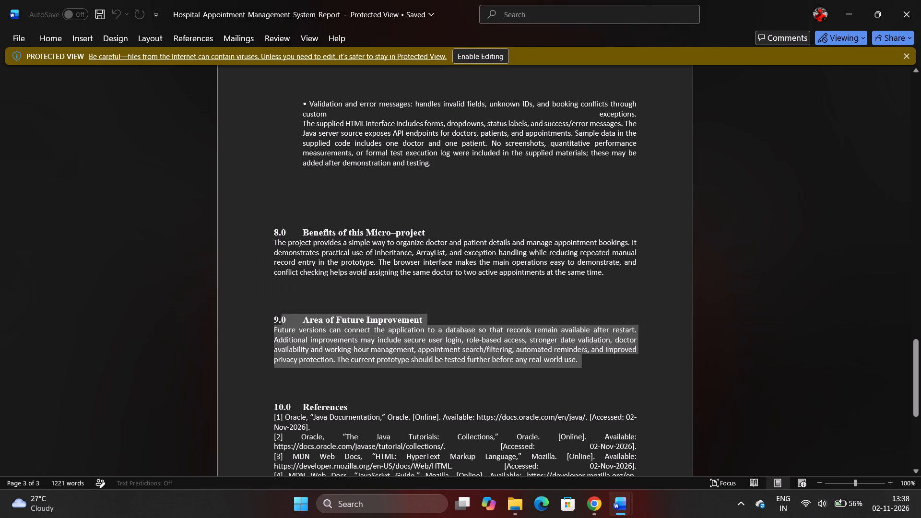
left_click_drag(268, 319, 268, 332)
key("ctrl+c")
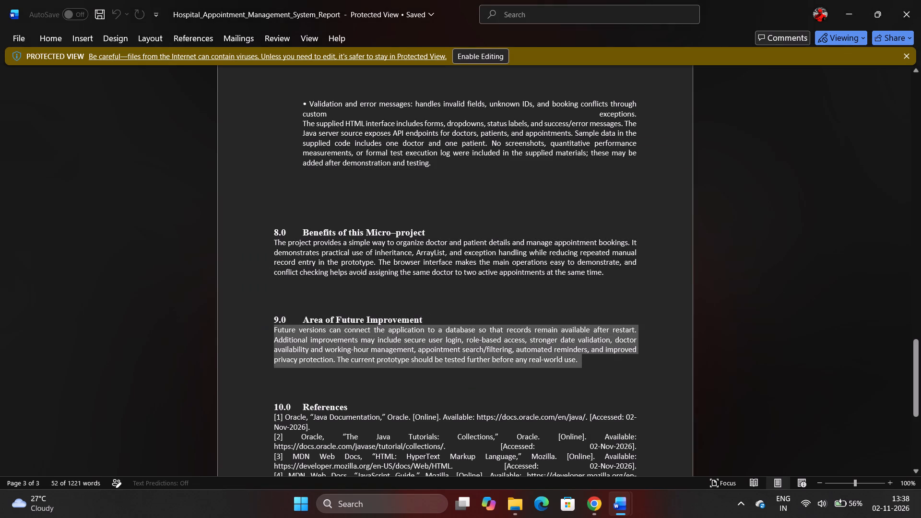
key("ctrl+c")
key("ctrl+c")
key("alt+Tab")
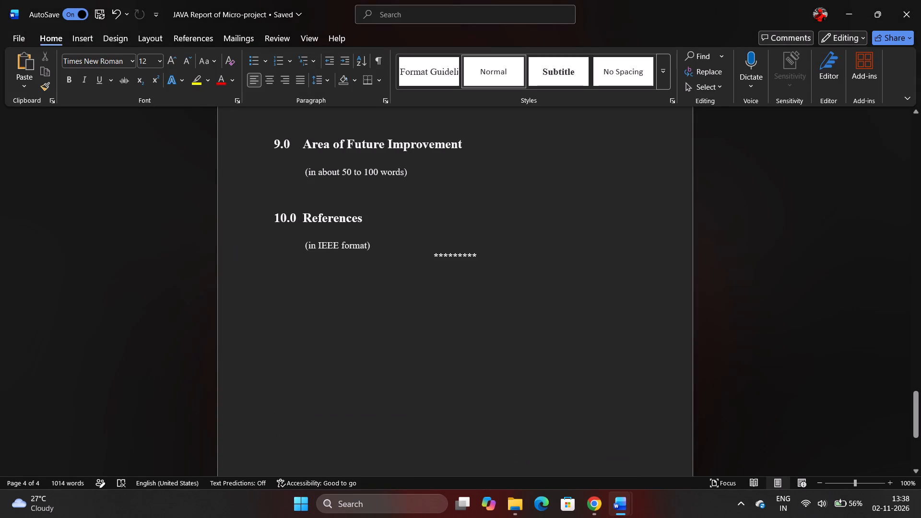
left_click_drag(407, 174, 306, 174)
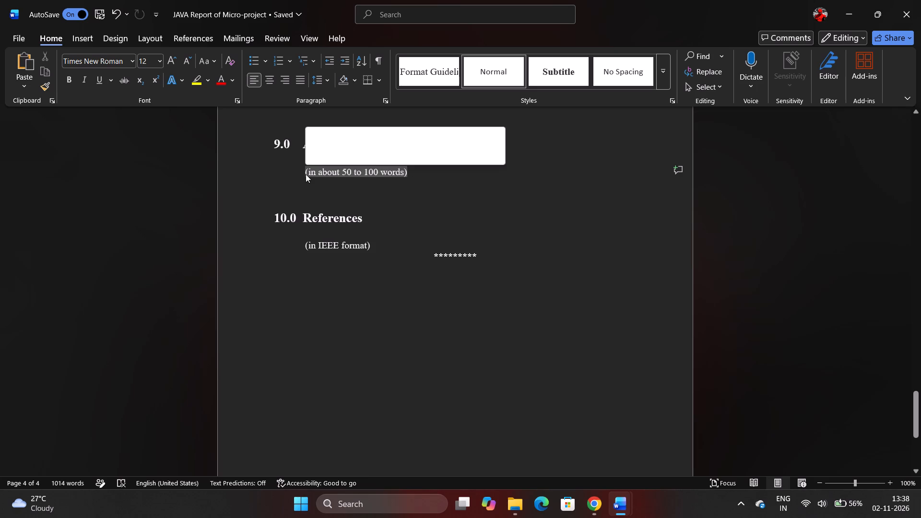
key("ctrl+v")
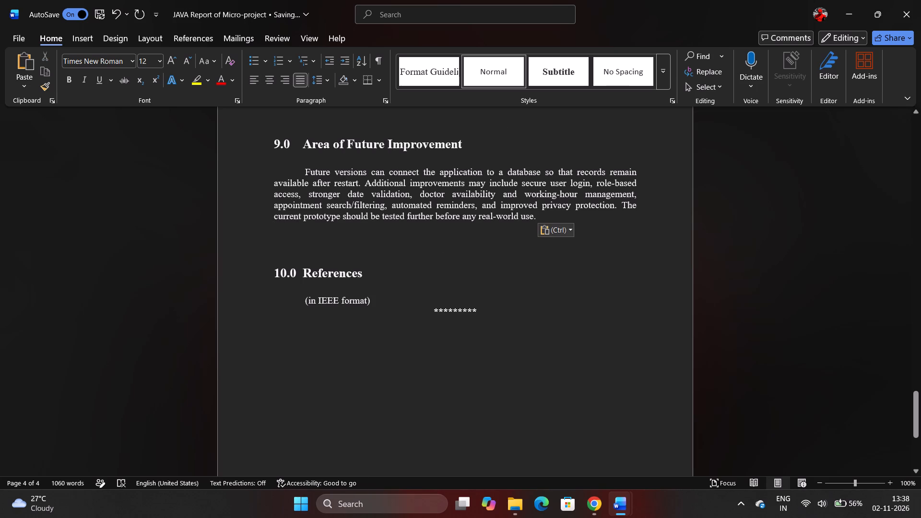
Left-align the pasted paragraph of the 9.0 Area of Future Improvement section, keeping its text non-bold.
left_click(543, 219)
left_click_drag(543, 219, 332, 183)
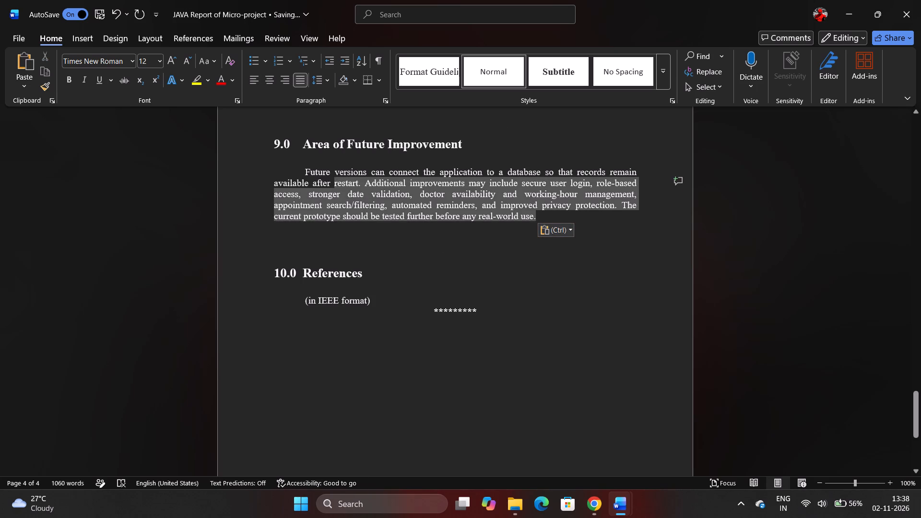
left_click_drag(332, 183, 307, 173)
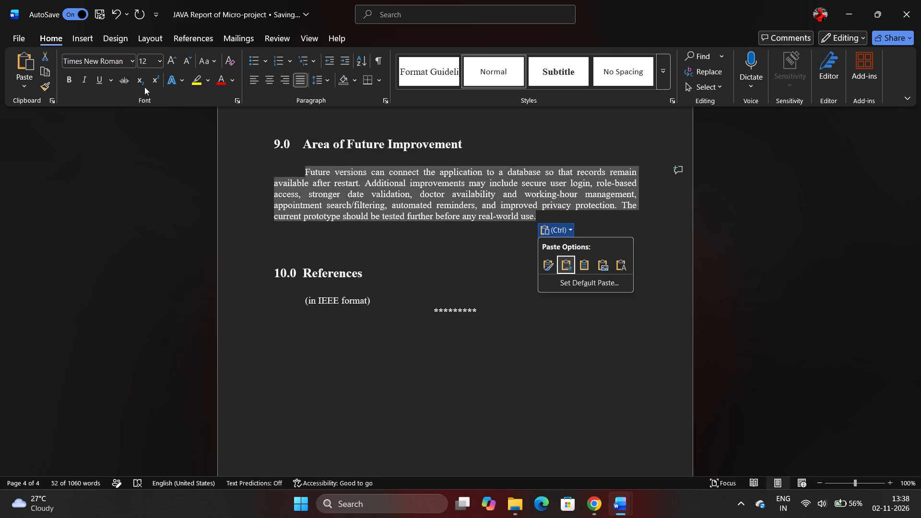
double_click(67, 79)
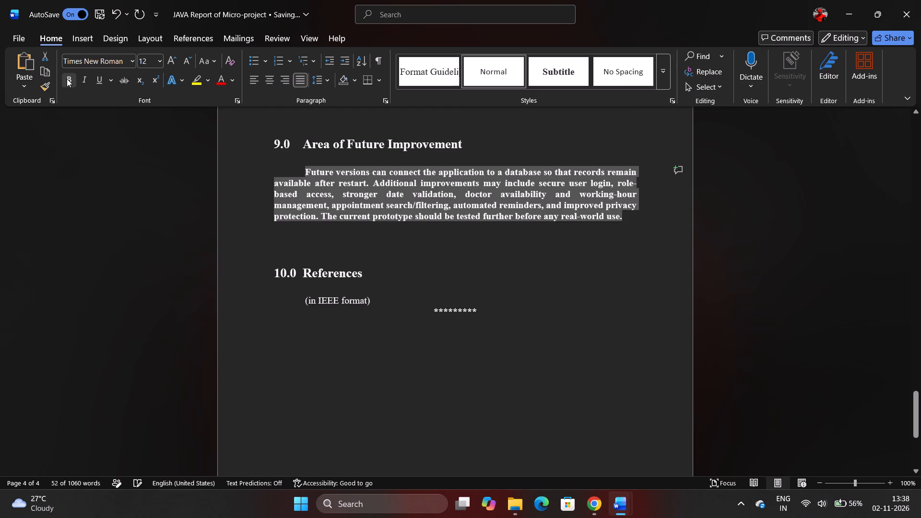
left_click(256, 79)
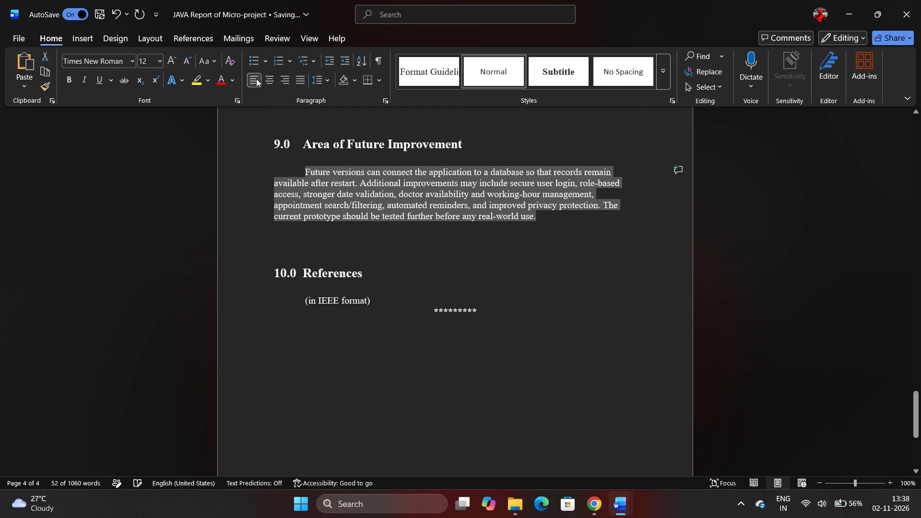
left_click(342, 226)
Replace the "(in IEEE format)" placeholder under 10.0 References with references [1] to [5] copied from Hospital_Appointment_Management_System_Report.
key("alt+Tab")
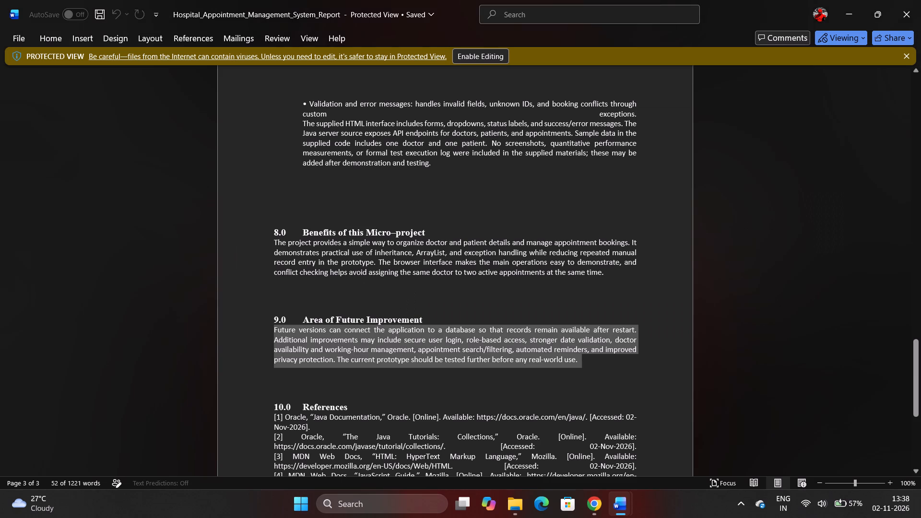
scroll(400, 384, "down", 1)
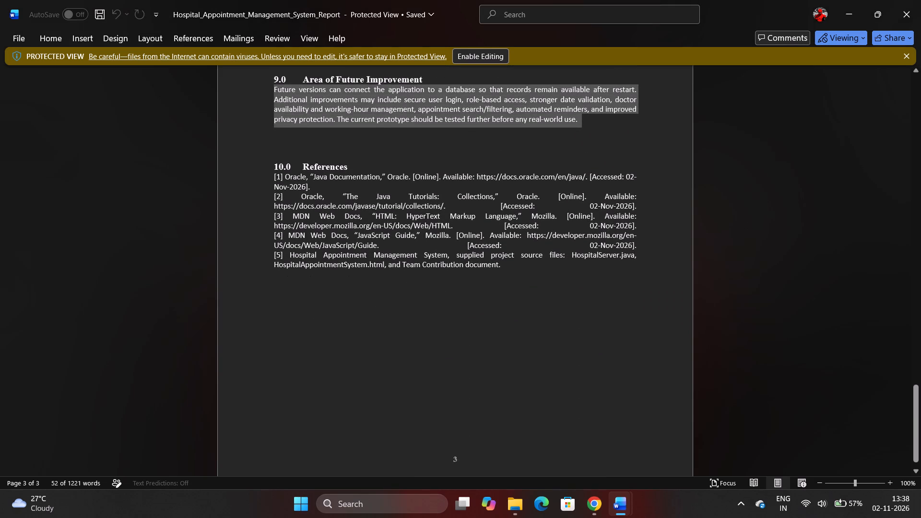
left_click(501, 270)
left_click_drag(502, 267, 253, 182)
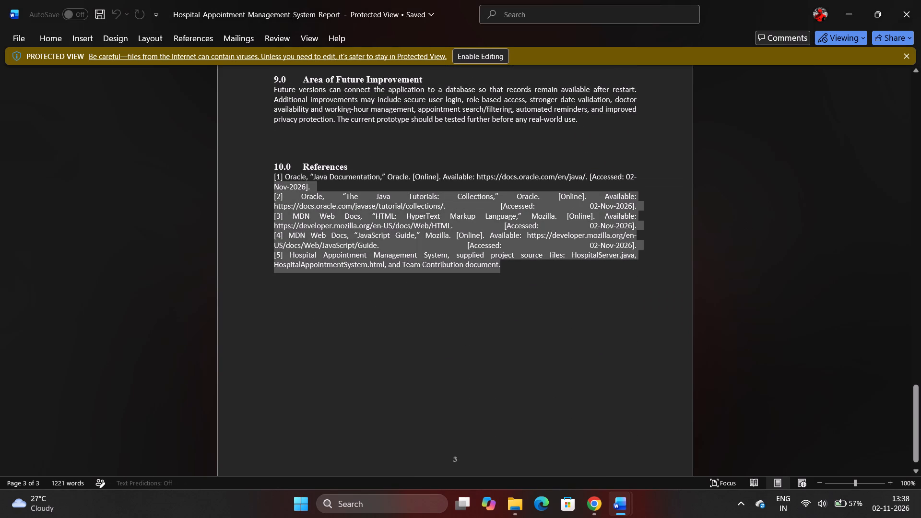
left_click_drag(253, 182, 257, 181)
key("ctrl+c")
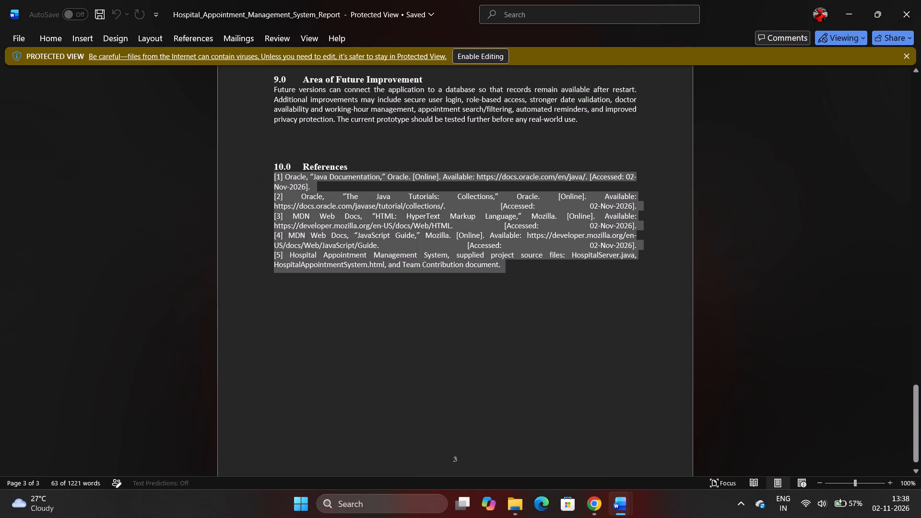
key("alt+Tab")
left_click_drag(372, 301, 307, 298)
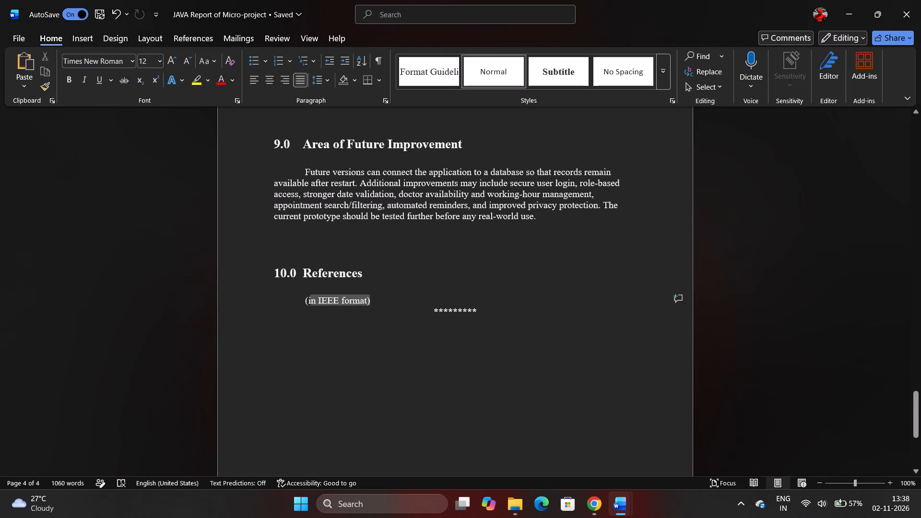
left_click_drag(307, 298, 300, 299)
key("ctrl+v")
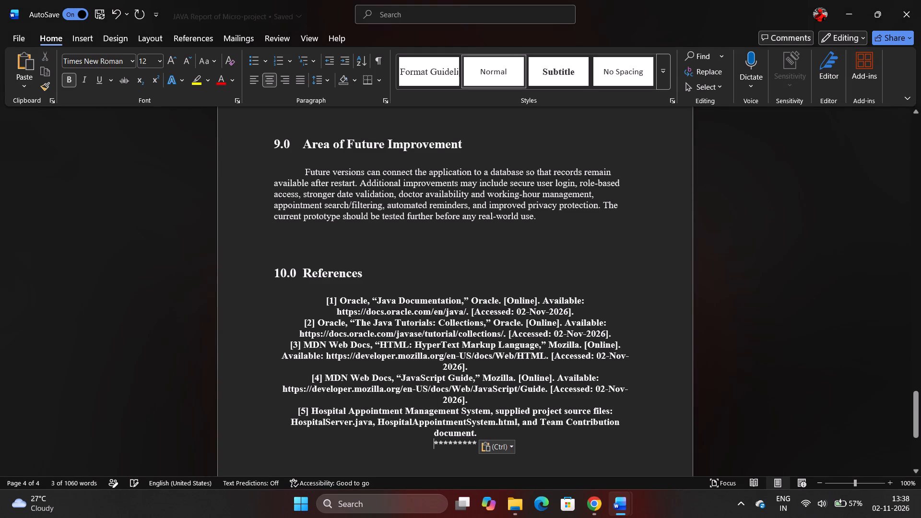
Left-align the five pasted references under 10.0 References and remove their bold formatting.
left_click_drag(484, 431, 371, 328)
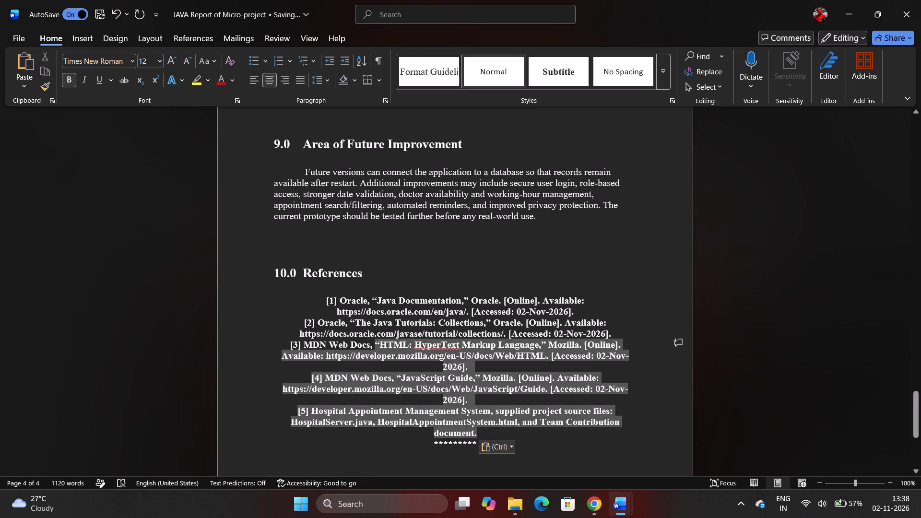
left_click_drag(371, 328, 333, 295)
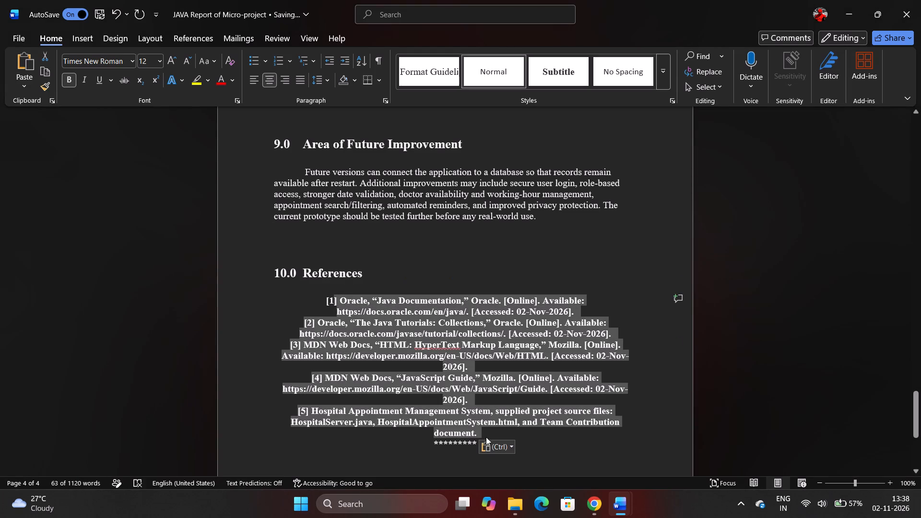
left_click(477, 434)
left_click_drag(477, 434, 324, 305)
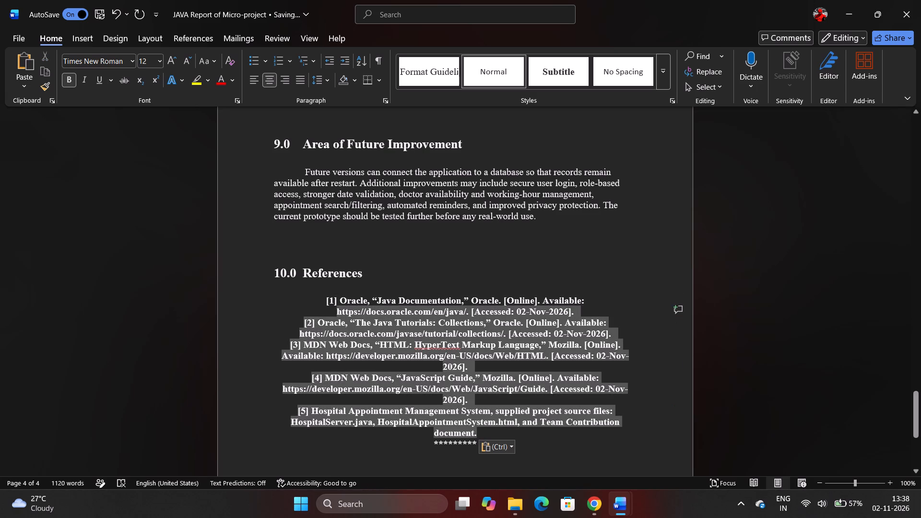
left_click_drag(324, 305, 325, 302)
left_click(258, 82)
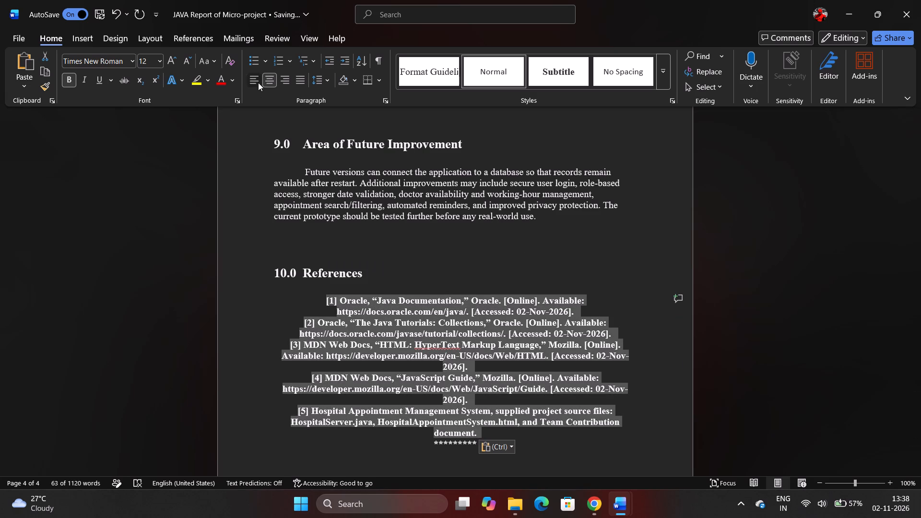
left_click(61, 81)
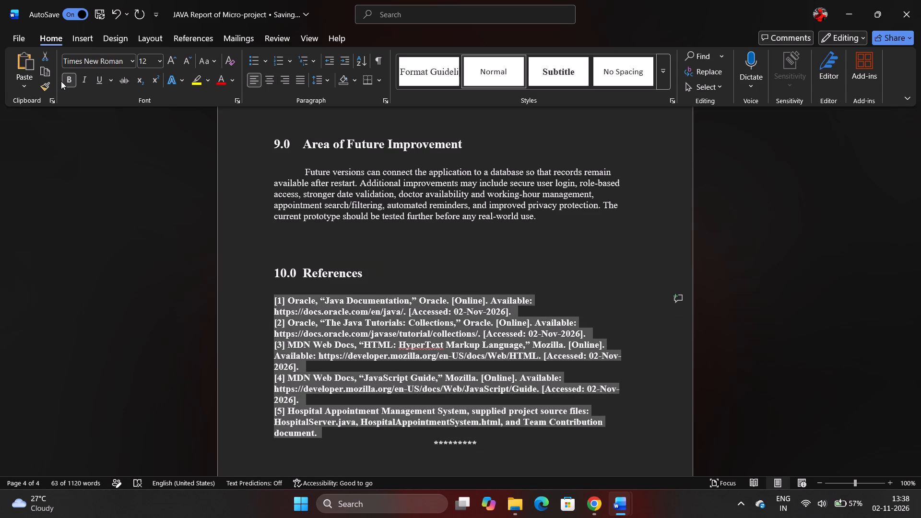
left_click(69, 75)
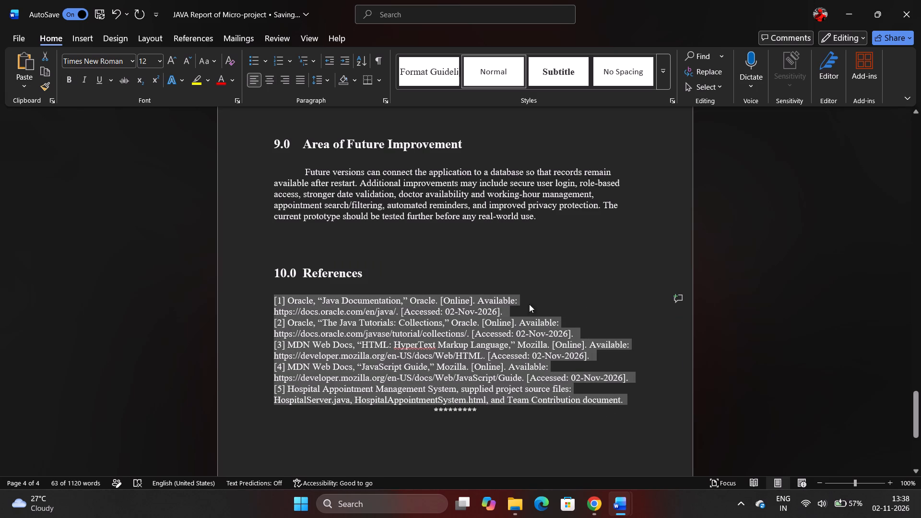
Separate the five entries of the 10.0 References list from each other with one blank line.
left_click(524, 302)
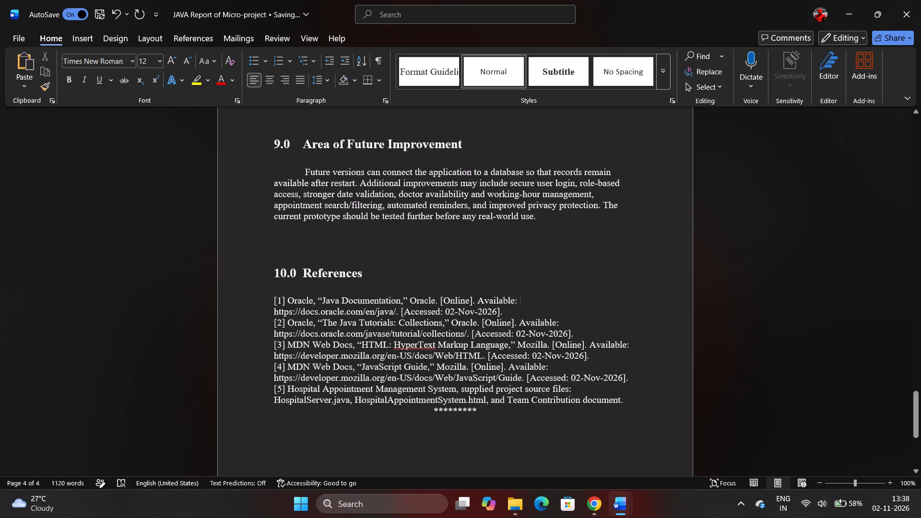
left_click(511, 308)
key("shift+Return")
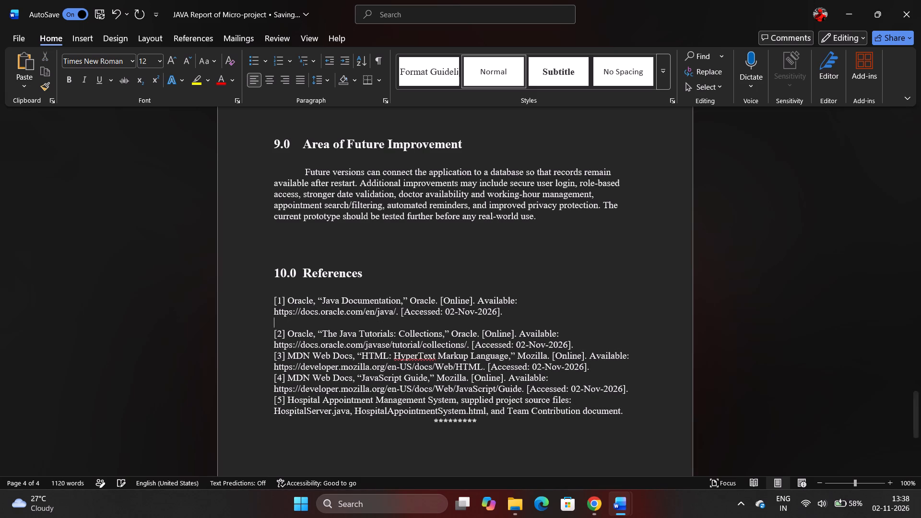
key("Down")
key("Down")
key("Down")
key("shift+Return")
key("Down")
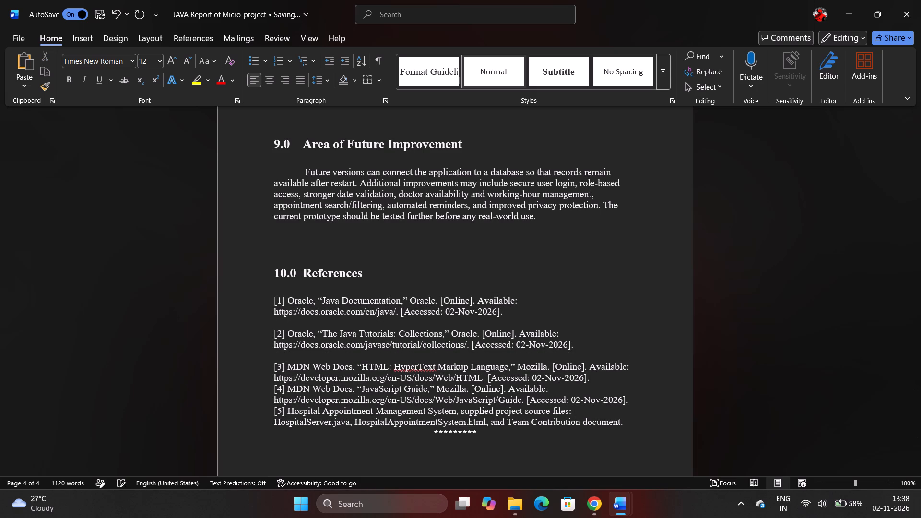
key("Down")
key("shift+Return")
key("Down")
key("Down")
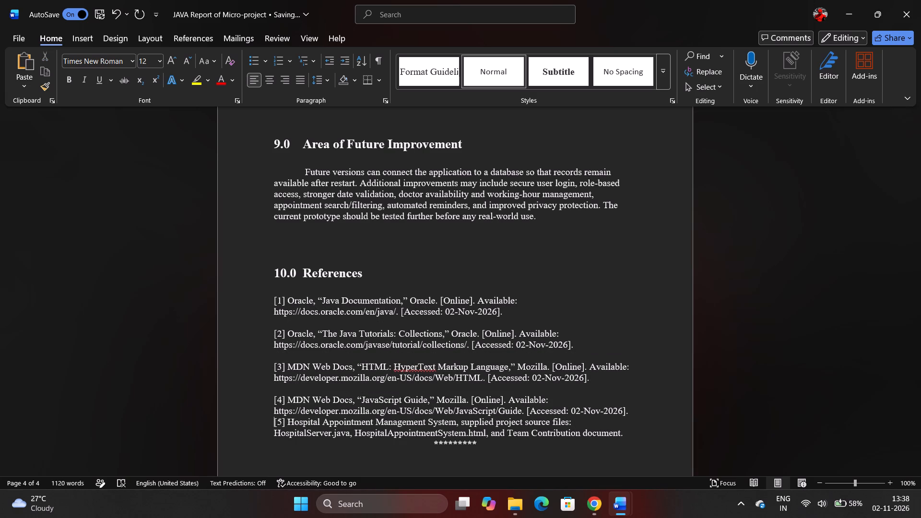
key("shift+Return")
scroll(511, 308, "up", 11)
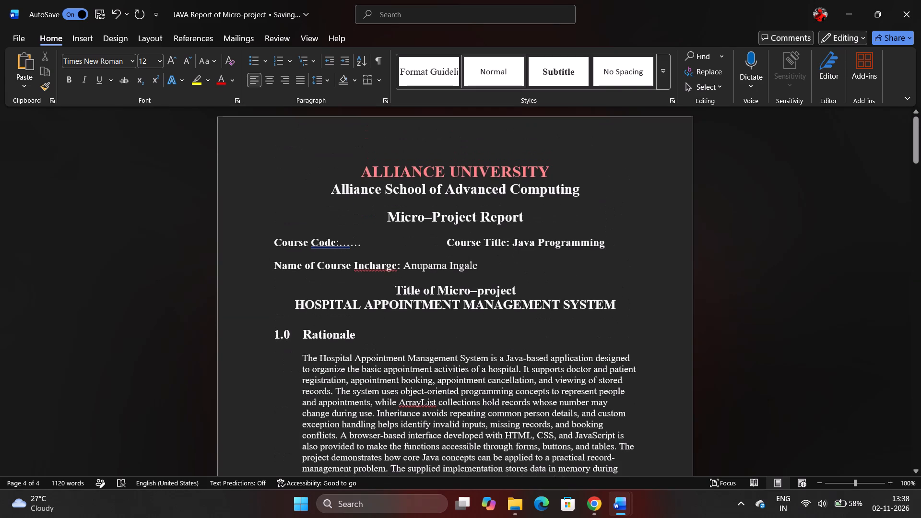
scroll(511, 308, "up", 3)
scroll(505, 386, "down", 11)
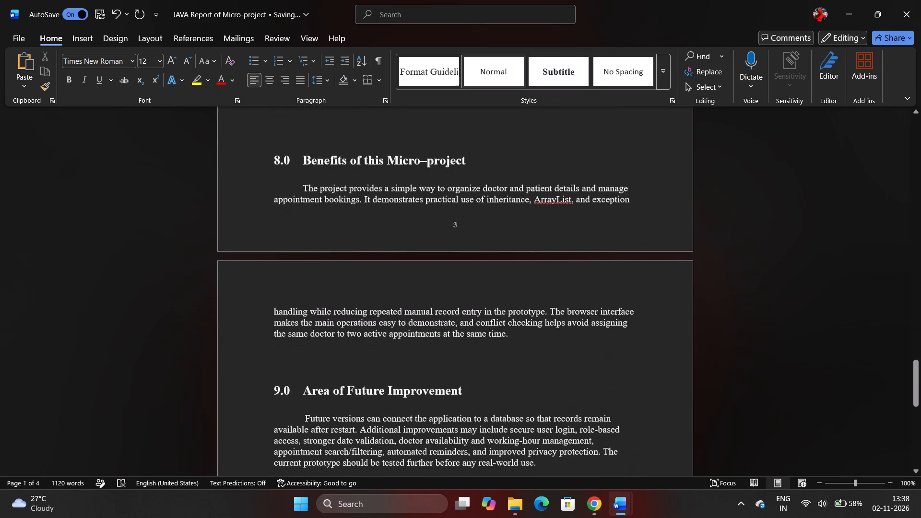
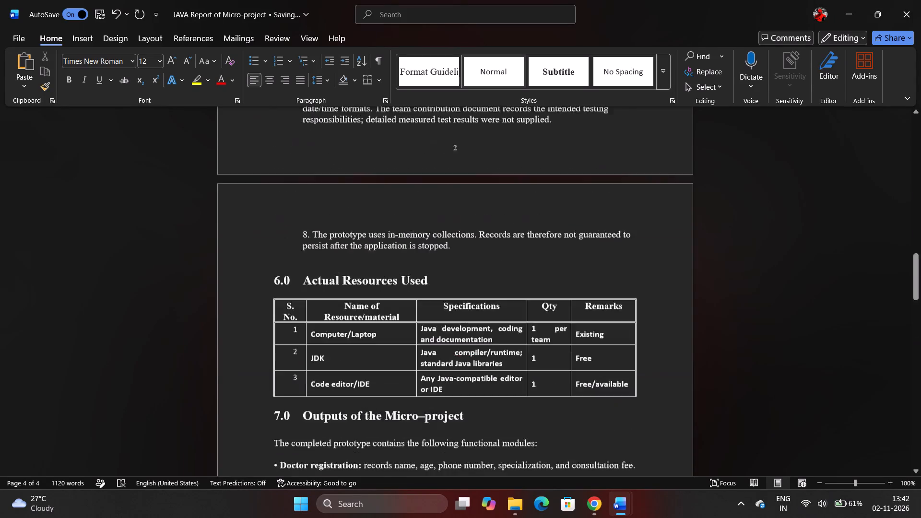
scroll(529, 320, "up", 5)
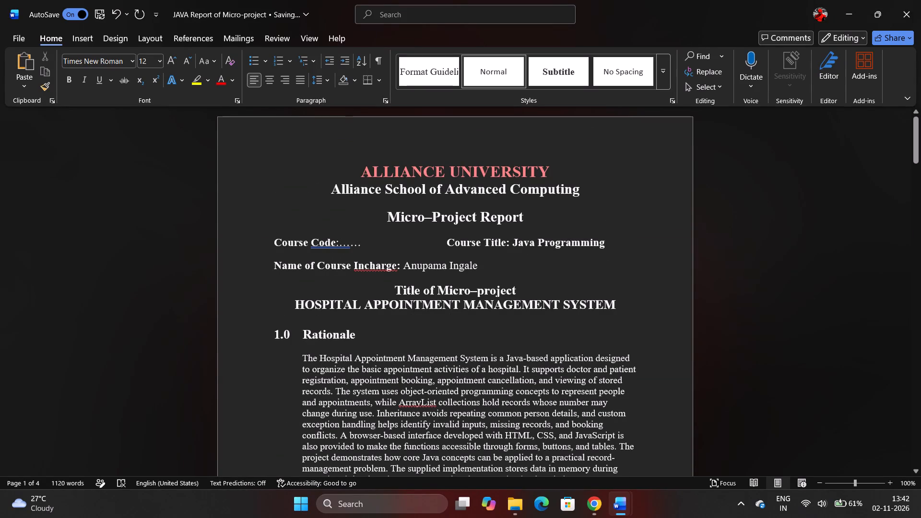
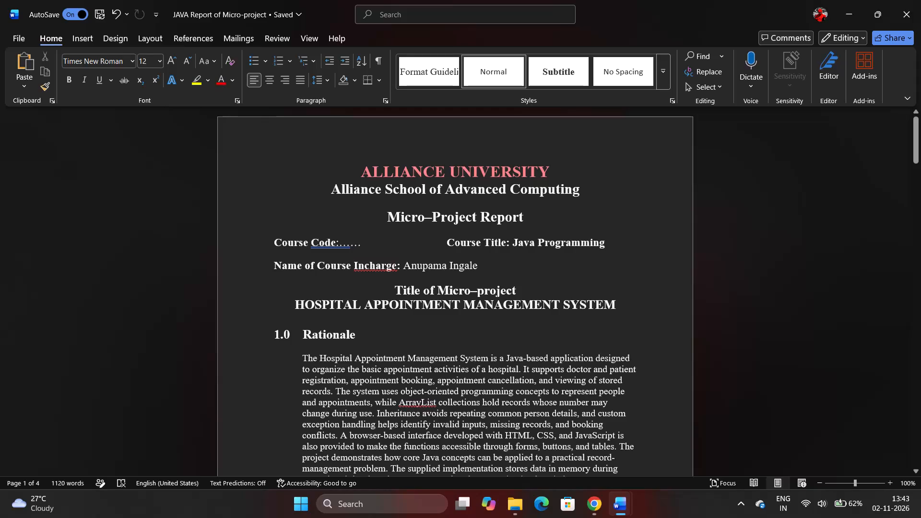
Replace the dotted placeholder after "Course Code:" with E1CSA25306, separated from the colon by one space.
left_click_drag(362, 247, 340, 245)
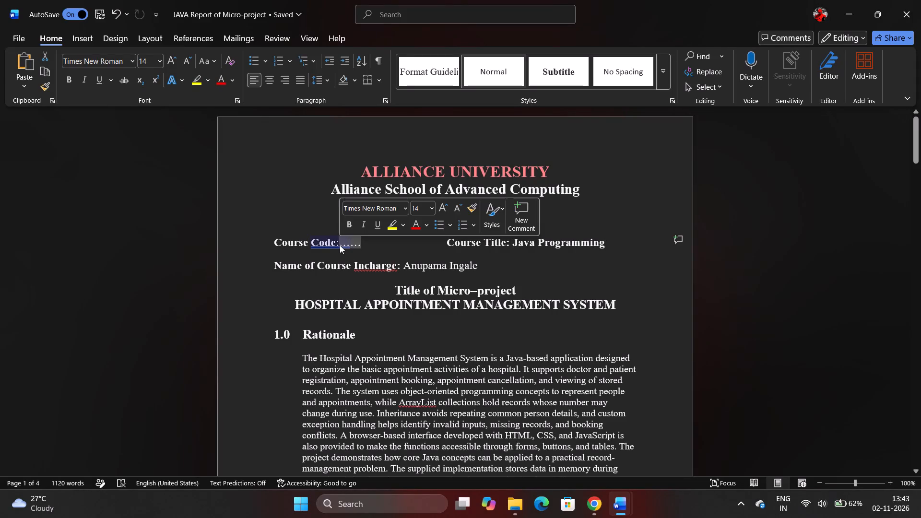
key("BackSpace")
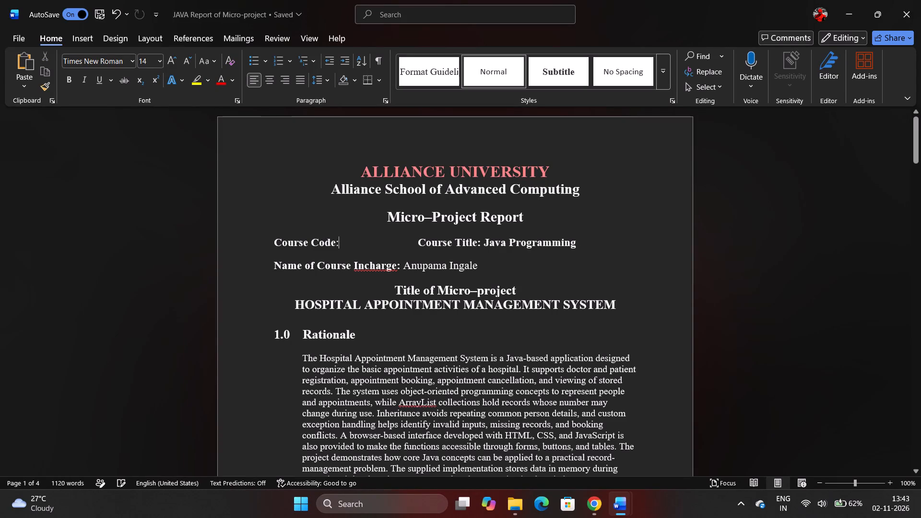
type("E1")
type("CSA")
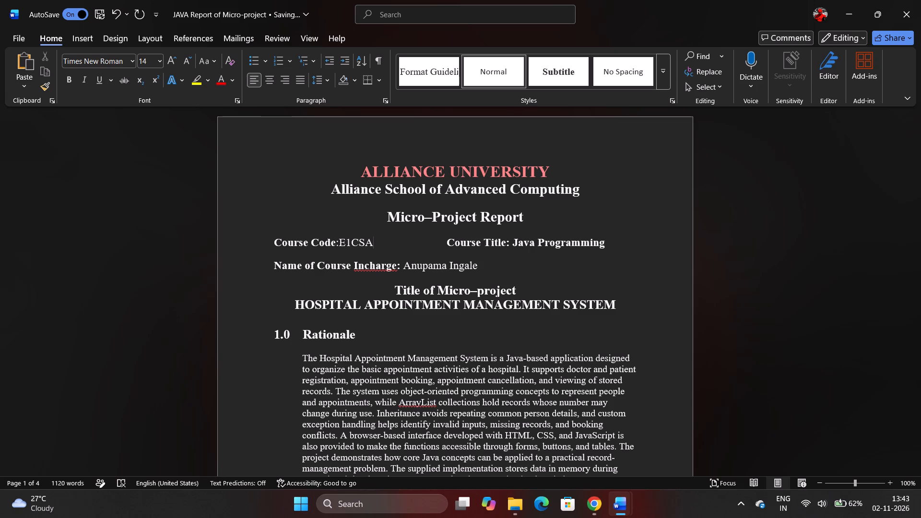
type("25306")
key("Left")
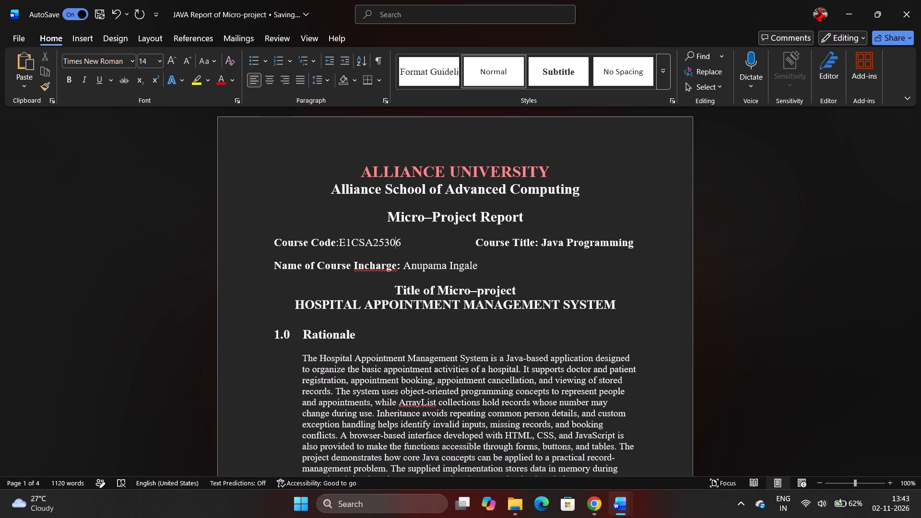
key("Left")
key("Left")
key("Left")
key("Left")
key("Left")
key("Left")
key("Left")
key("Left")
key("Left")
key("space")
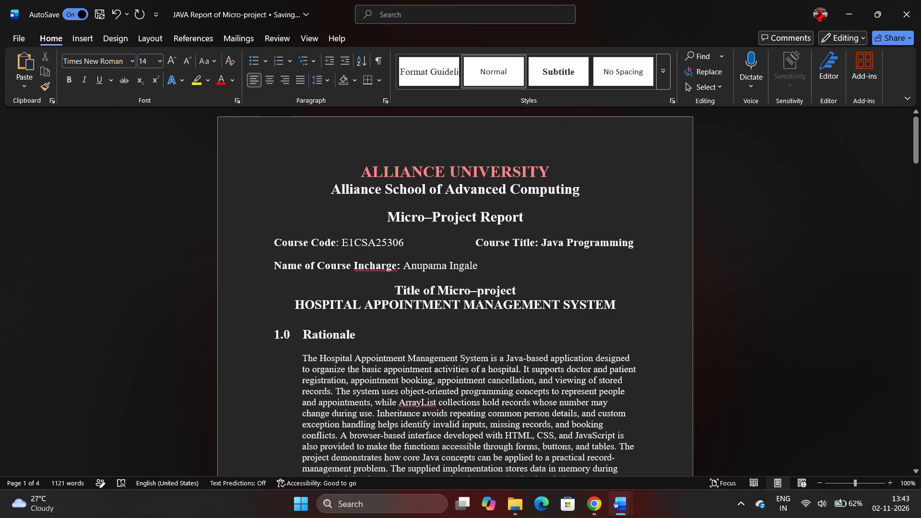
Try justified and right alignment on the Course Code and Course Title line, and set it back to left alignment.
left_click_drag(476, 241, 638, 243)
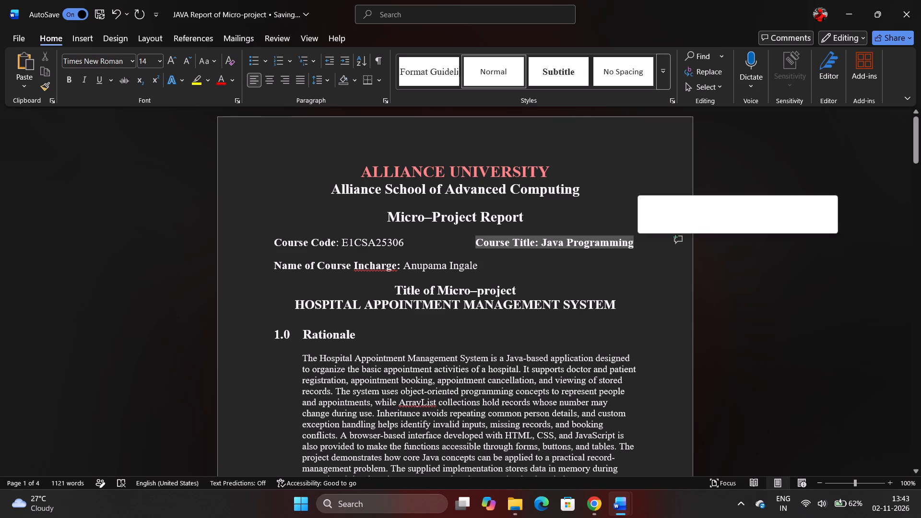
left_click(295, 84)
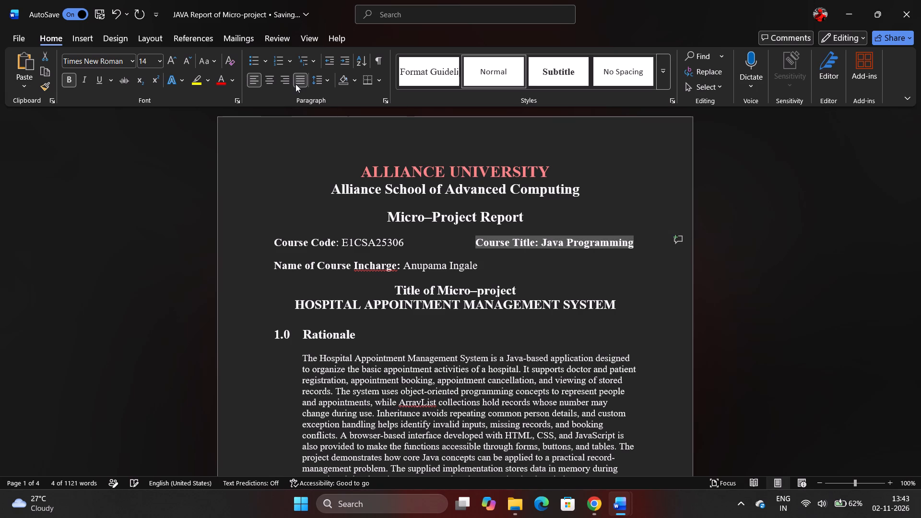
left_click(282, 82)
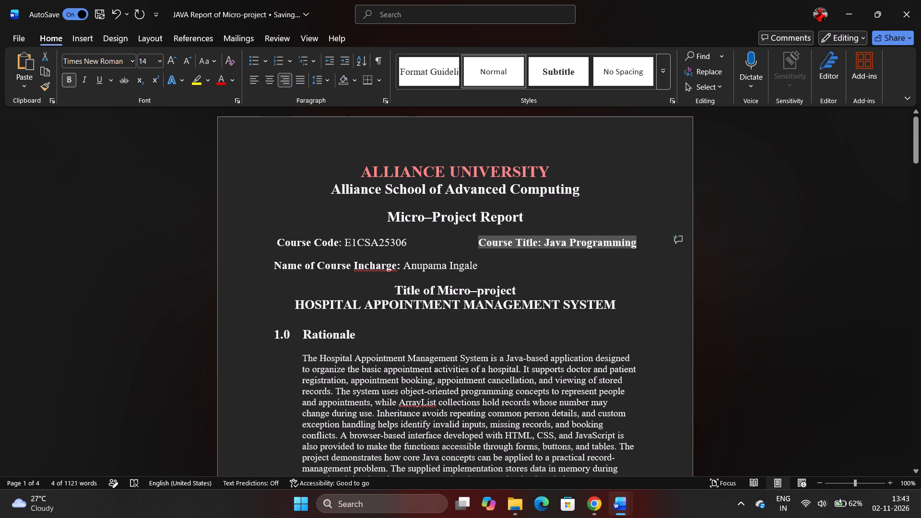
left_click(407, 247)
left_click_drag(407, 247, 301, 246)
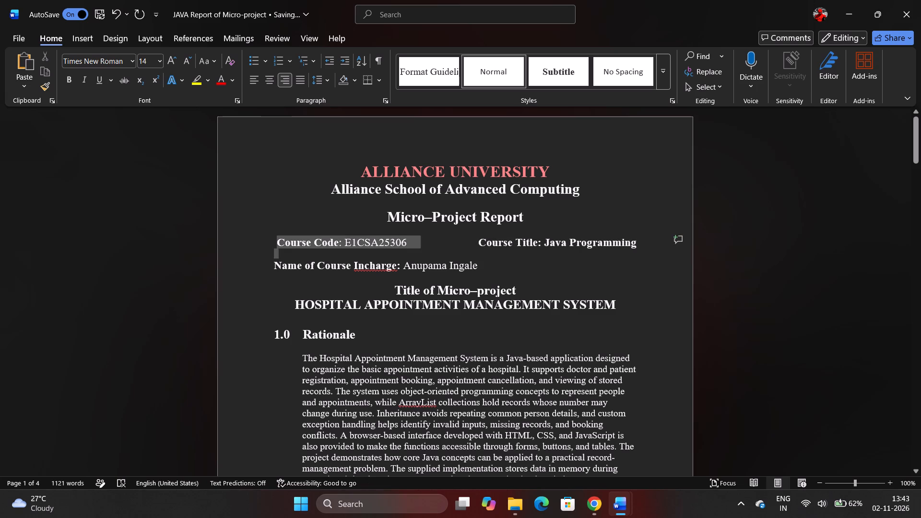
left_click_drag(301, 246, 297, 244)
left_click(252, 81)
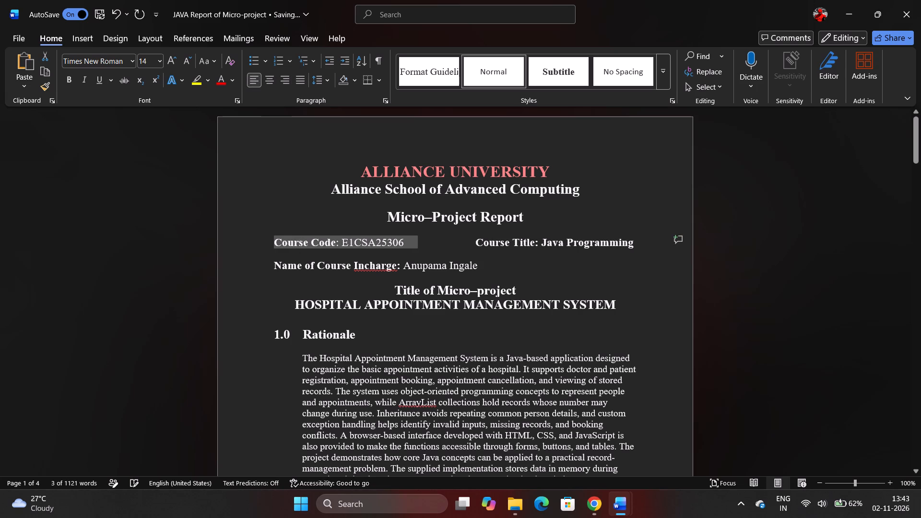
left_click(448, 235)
Insert a blank line between the "Title of Micro–project" heading and HOSPITAL APPOINTMENT MANAGEMENT SYSTEM using a line break.
scroll(448, 235, "down", 1)
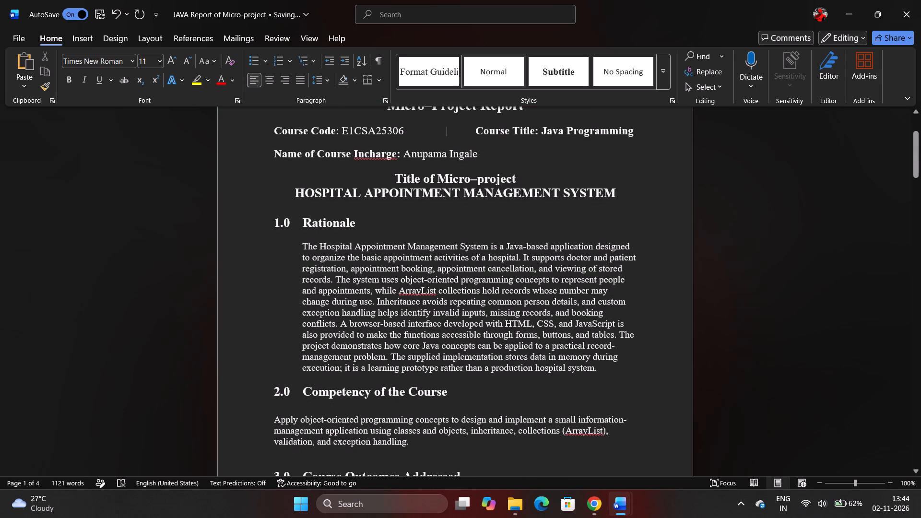
scroll(448, 235, "down", 1)
left_click(519, 178)
key("shift+Return")
Underline the "Title of Micro–project" heading.
scroll(519, 178, "up", 1)
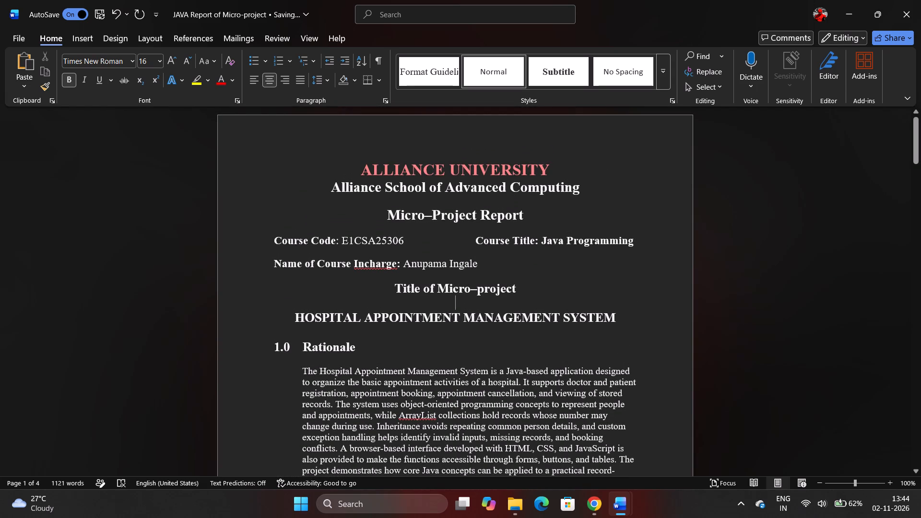
left_click_drag(520, 286, 381, 290)
left_click(415, 271)
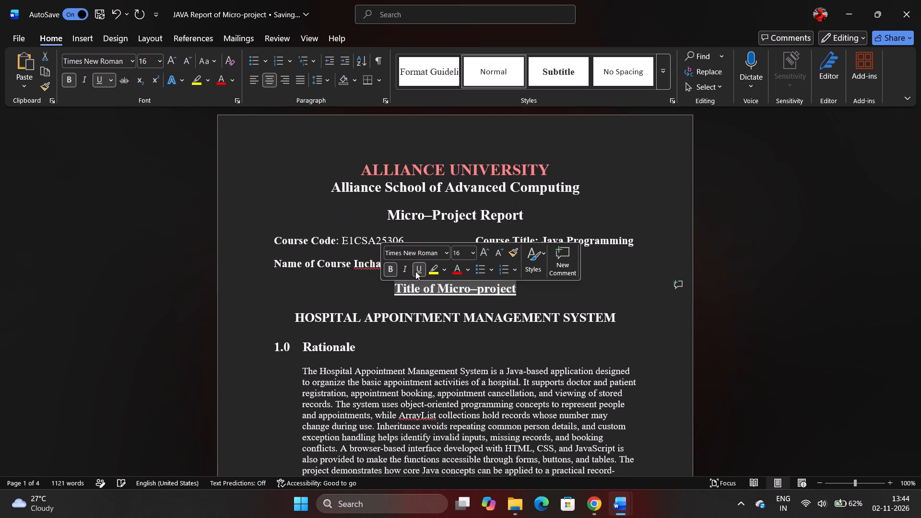
left_click(517, 301)
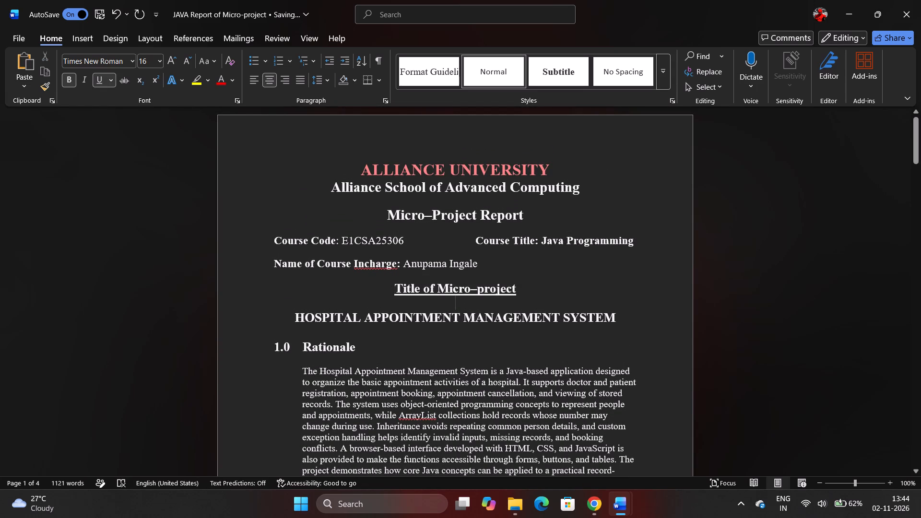